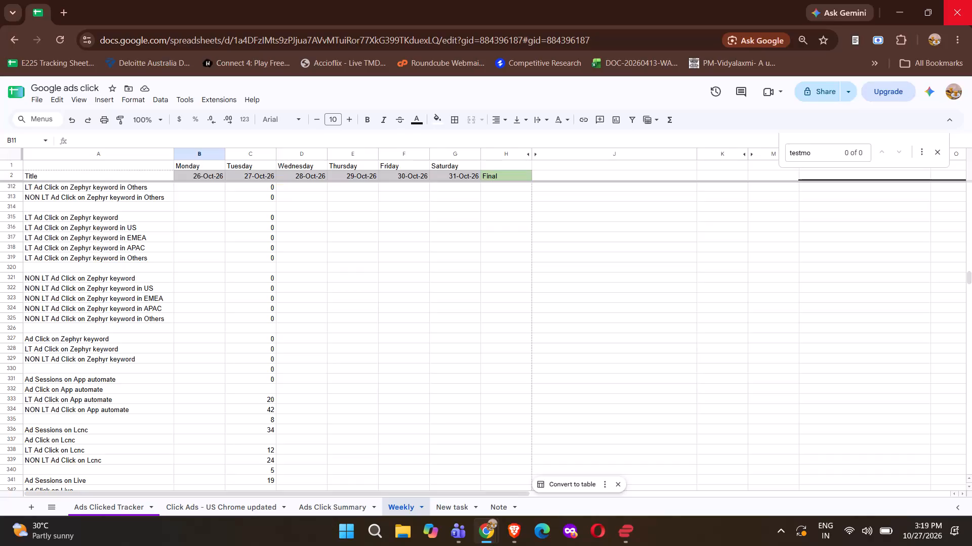
# Undo the recent header date changes and the counts filled into the Tuesday column of the Weekly sheet.
pyautogui.hotkey('ctrl', 'z')
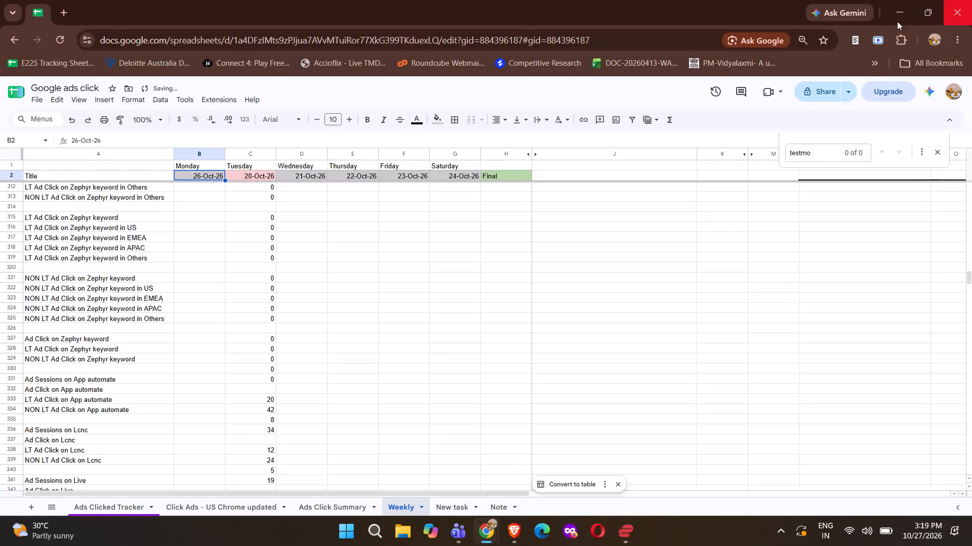
pyautogui.click(563, 279)
pyautogui.scroll(11, 563, 279)
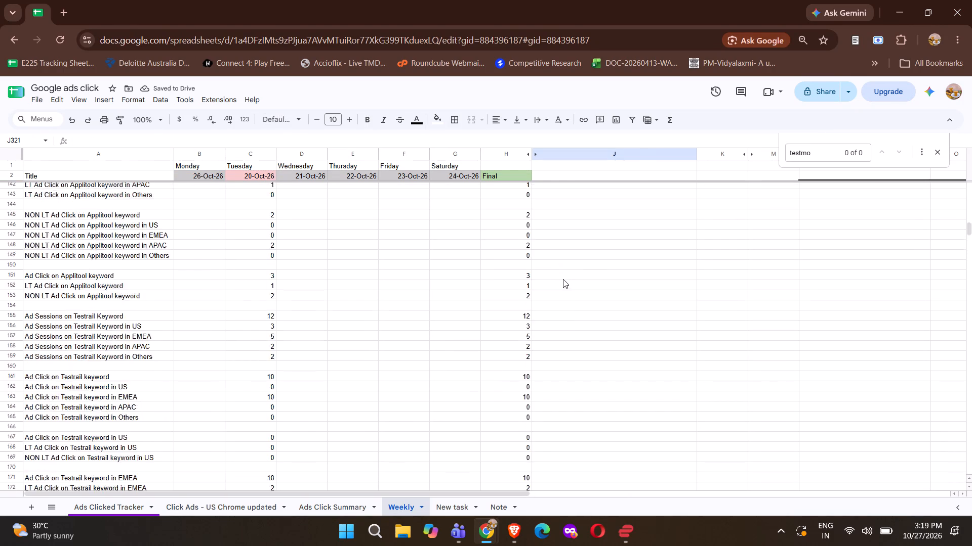
pyautogui.scroll(4, 563, 279)
pyautogui.hotkey('ctrl', 'z')
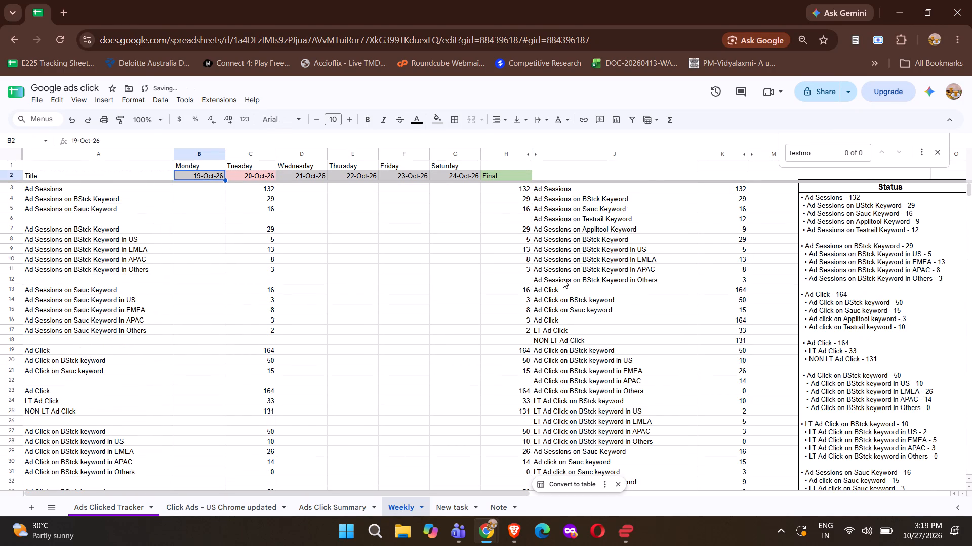
pyautogui.hotkey('ctrl', 'z')
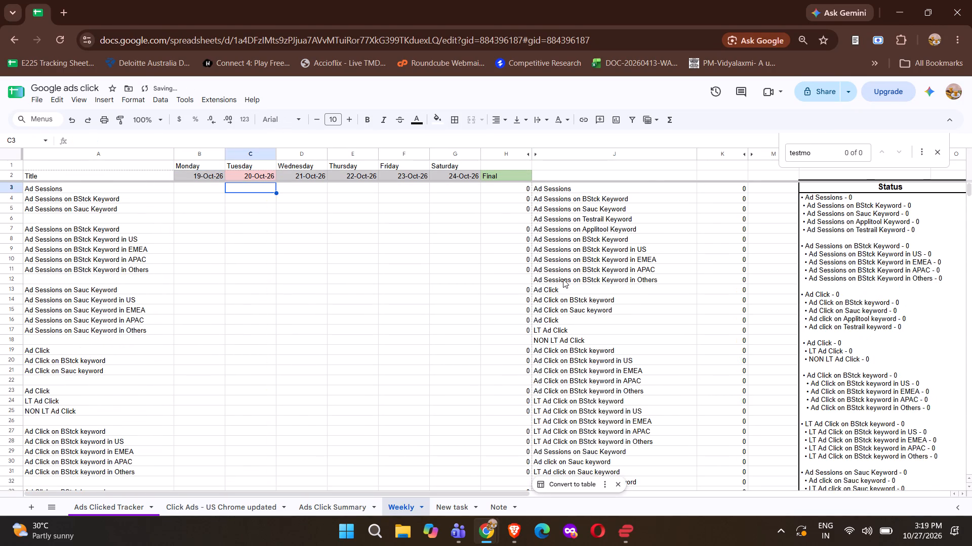
# Switch to the Ads click - master copy spreadsheet and view the start of the Weekly Status sheet.
pyautogui.hotkey('alt', 'Tab')
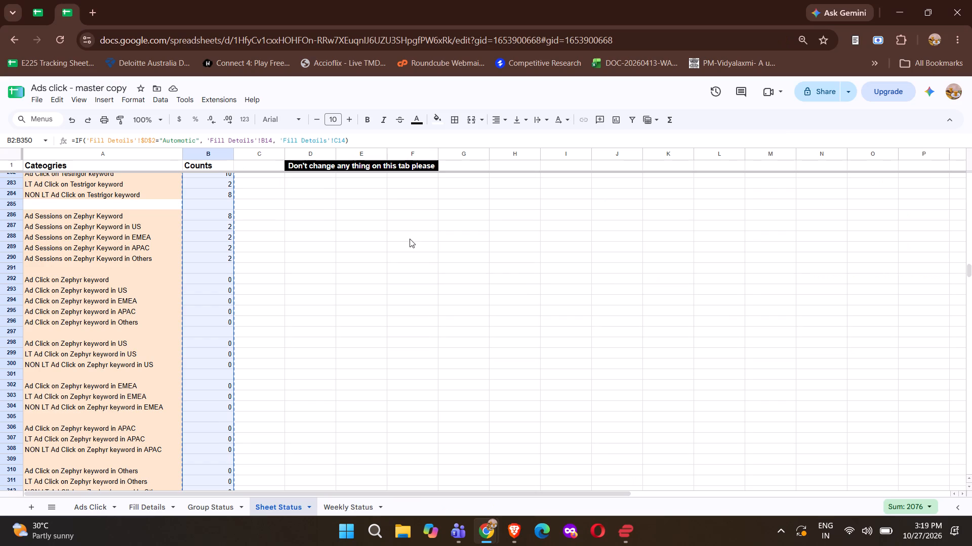
pyautogui.click(339, 500)
pyautogui.scroll(2, 307, 351)
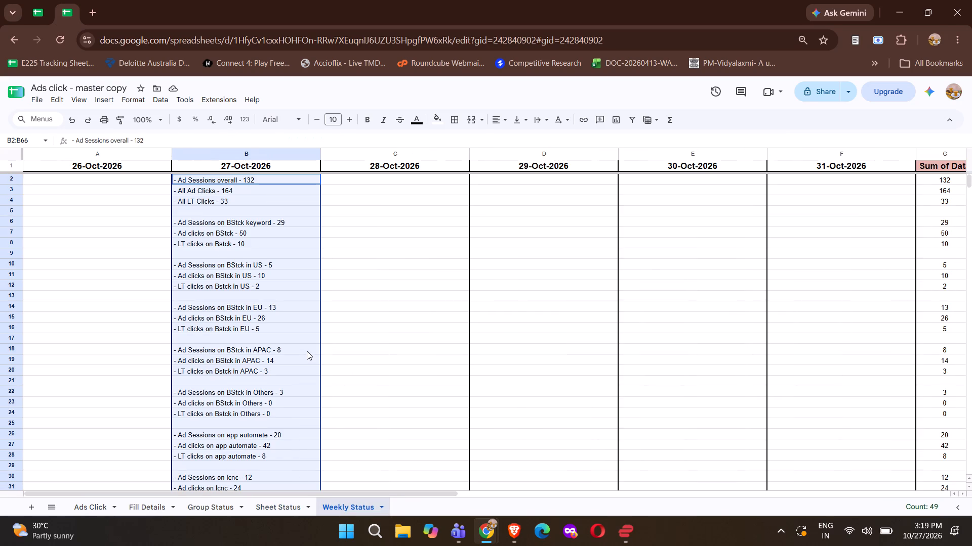
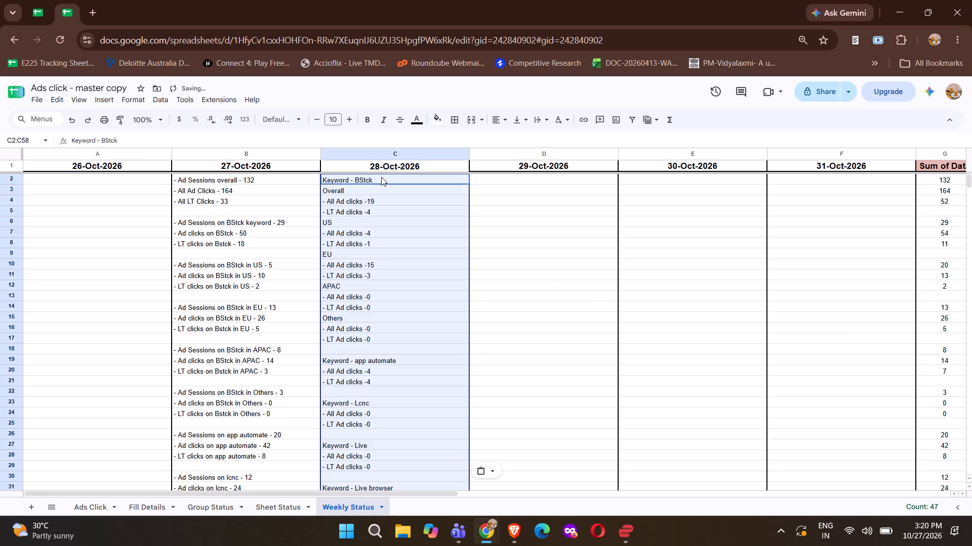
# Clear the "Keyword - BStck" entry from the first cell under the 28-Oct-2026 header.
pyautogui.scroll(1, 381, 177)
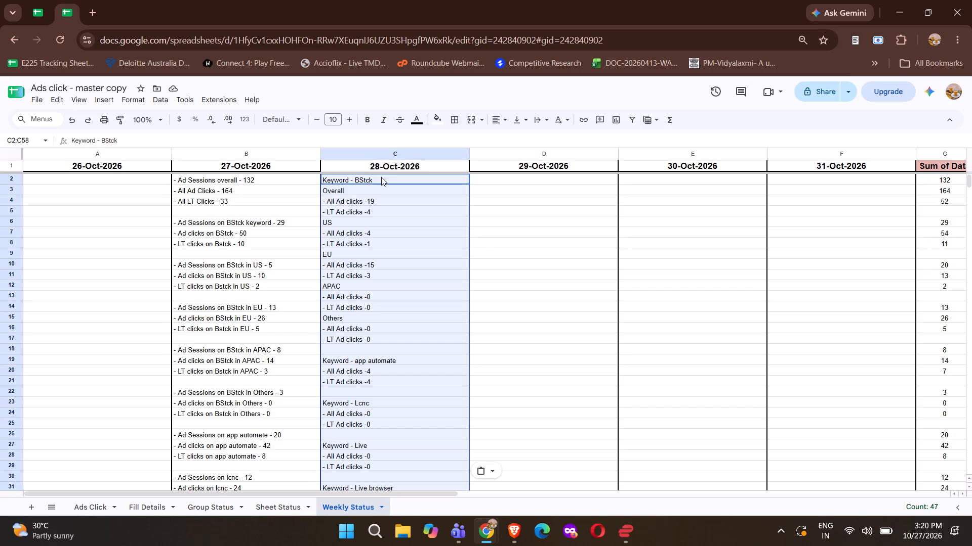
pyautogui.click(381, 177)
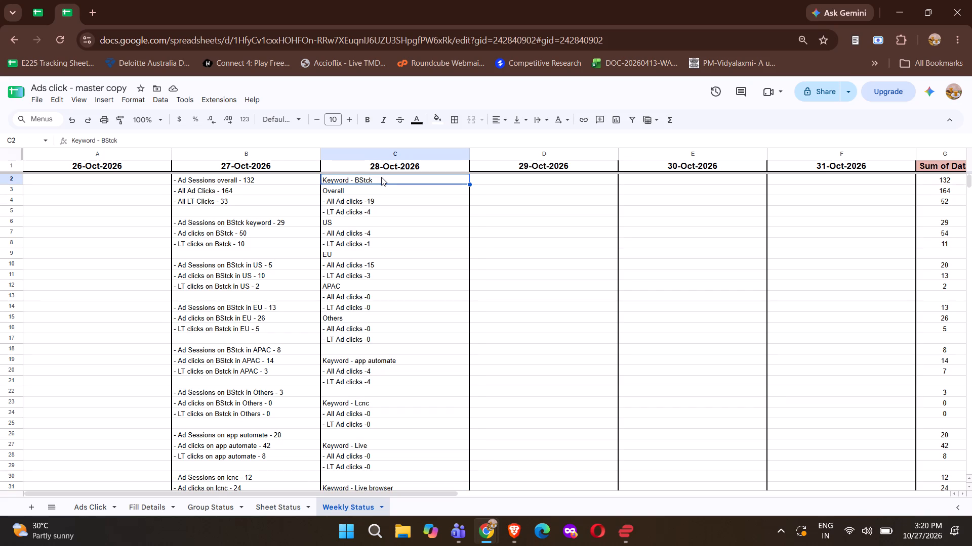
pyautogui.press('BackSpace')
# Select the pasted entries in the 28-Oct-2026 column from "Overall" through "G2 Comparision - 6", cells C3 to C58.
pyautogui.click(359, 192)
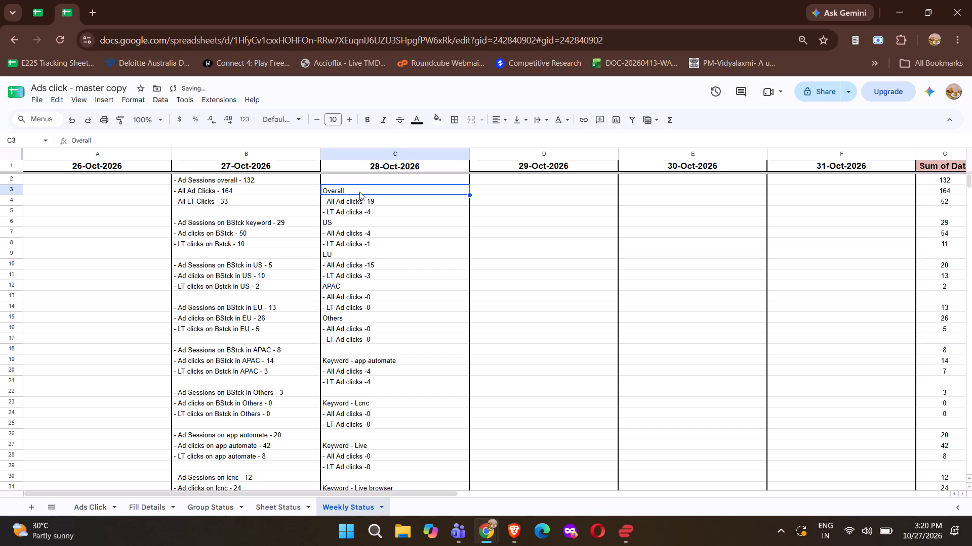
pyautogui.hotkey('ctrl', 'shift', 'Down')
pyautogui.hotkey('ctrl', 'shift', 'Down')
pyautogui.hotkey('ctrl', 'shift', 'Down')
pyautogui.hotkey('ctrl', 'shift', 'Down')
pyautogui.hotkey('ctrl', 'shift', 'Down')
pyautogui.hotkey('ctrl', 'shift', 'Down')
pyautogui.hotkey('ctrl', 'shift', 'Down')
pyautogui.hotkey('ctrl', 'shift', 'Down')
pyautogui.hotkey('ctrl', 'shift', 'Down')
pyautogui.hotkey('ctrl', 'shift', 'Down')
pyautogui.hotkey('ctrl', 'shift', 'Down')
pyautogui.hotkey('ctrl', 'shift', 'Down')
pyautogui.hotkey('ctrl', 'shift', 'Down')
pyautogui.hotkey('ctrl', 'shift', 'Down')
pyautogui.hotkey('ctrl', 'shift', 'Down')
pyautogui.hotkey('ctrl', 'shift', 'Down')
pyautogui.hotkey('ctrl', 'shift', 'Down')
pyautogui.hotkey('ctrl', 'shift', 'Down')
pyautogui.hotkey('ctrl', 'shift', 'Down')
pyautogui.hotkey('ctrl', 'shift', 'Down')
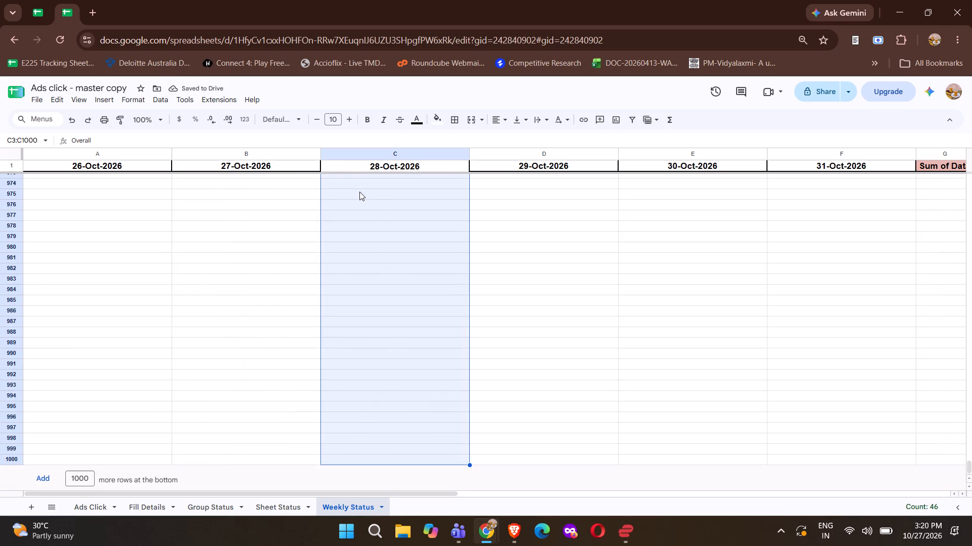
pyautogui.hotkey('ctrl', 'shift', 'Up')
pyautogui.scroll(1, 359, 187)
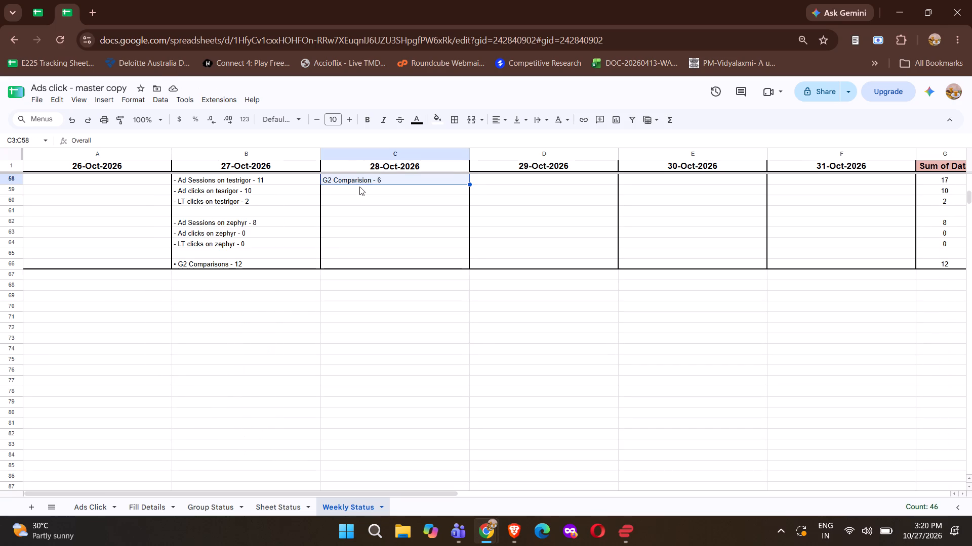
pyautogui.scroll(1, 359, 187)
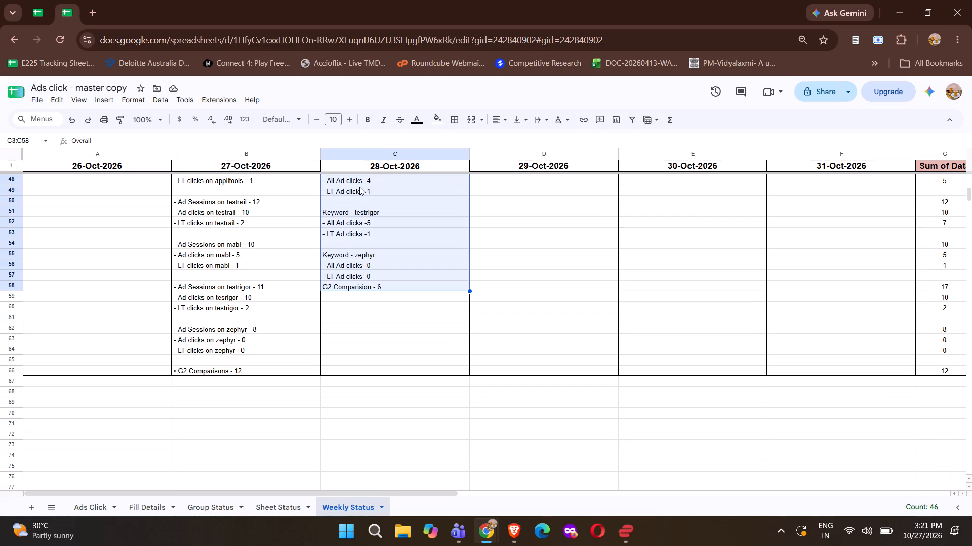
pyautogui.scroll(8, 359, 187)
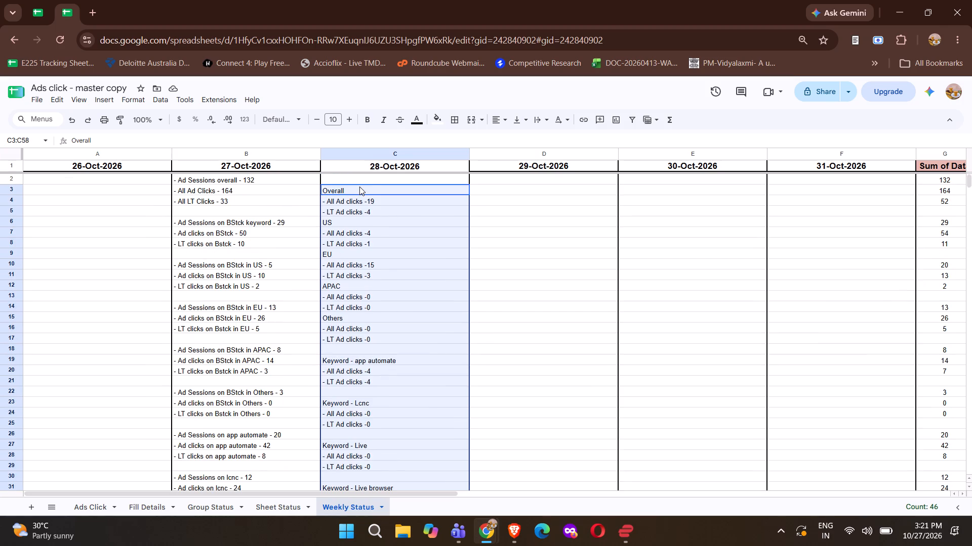
# Undo the cleared keyword cell and the paste of ad-click entries into the 28-Oct-2026 column.
pyautogui.hotkey('ctrl', 'z')
pyautogui.hotkey('ctrl', 'z')
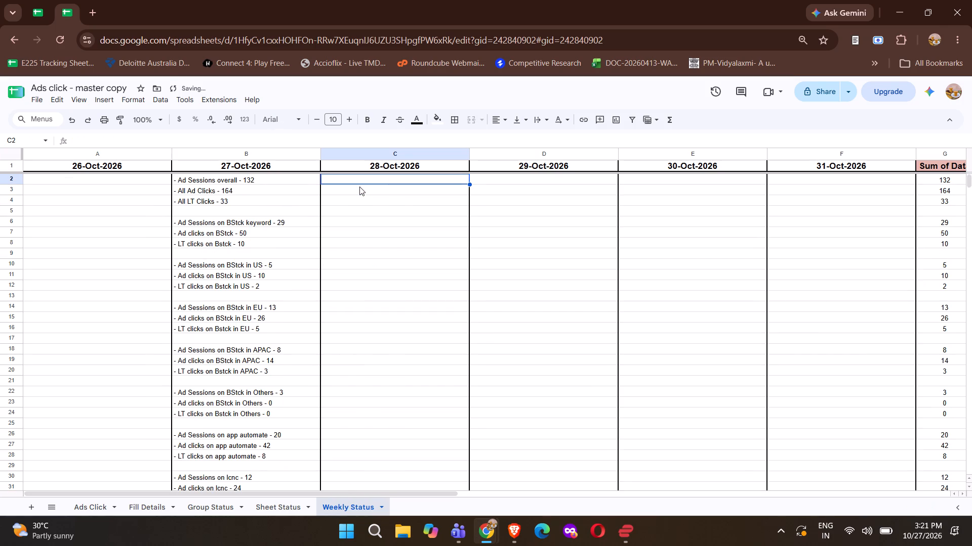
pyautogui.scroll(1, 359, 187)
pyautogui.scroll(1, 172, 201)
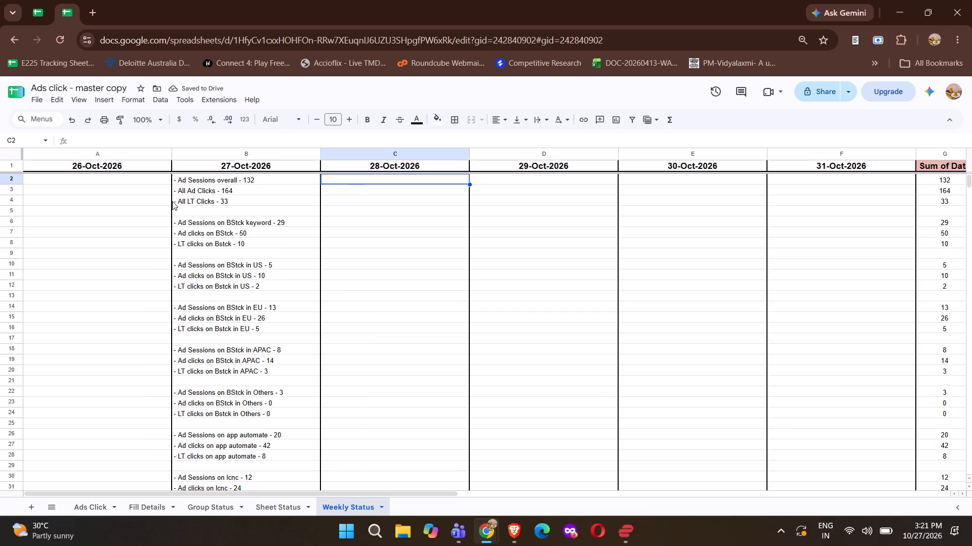
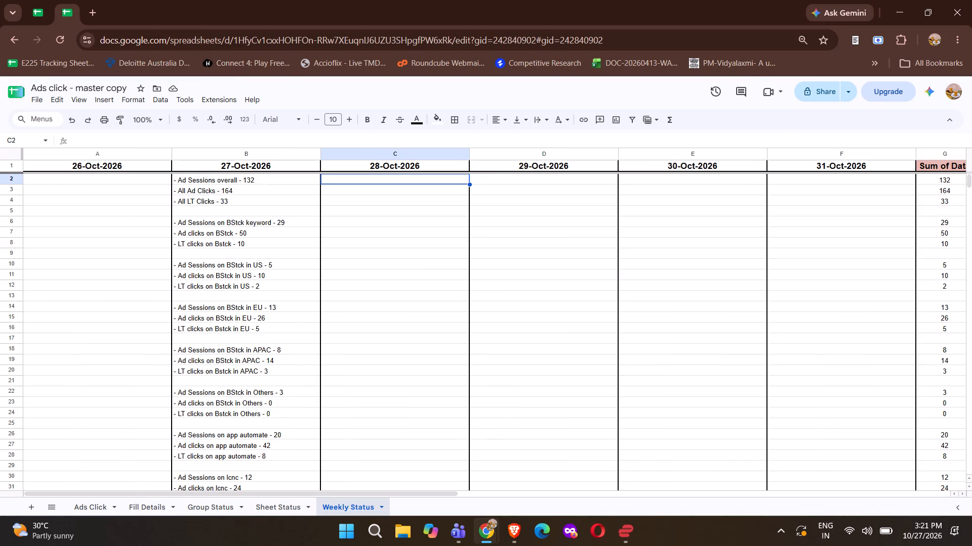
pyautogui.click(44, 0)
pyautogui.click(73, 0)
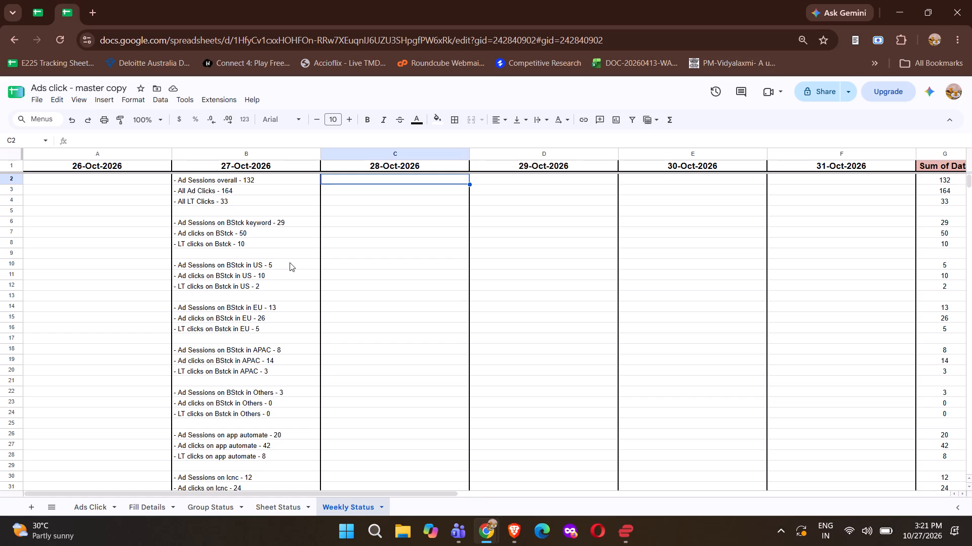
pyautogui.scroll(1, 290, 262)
# View the master copy's Fill Details sheet, then look over the Ads Clicked Tracker company rows in the Google ads click spreadsheet.
pyautogui.click(142, 512)
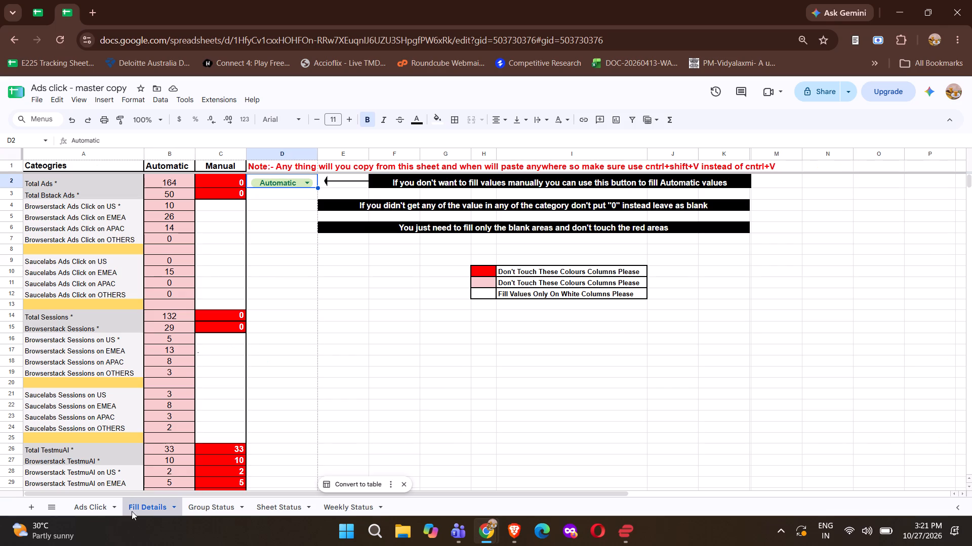
pyautogui.hotkey('ctrl', 'Tab')
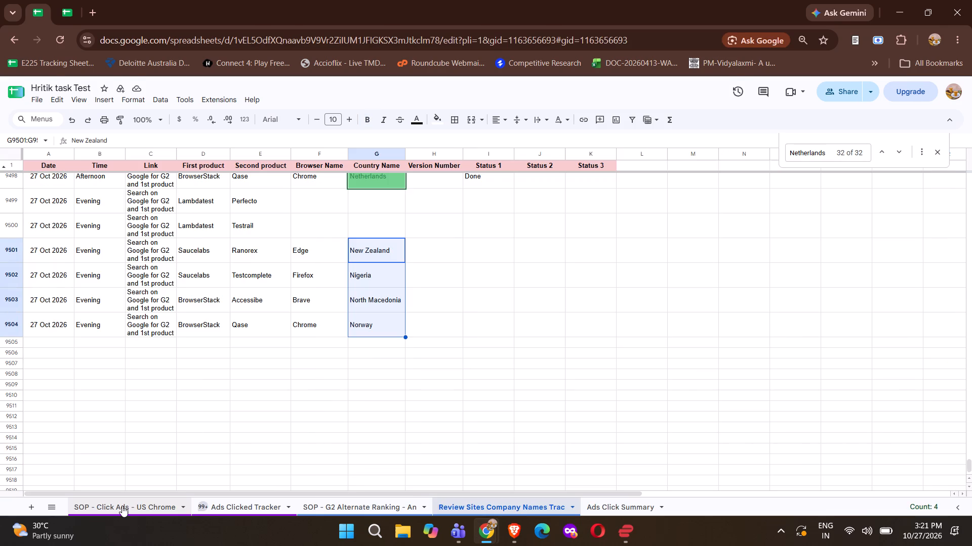
pyautogui.hotkey('alt', 'Tab')
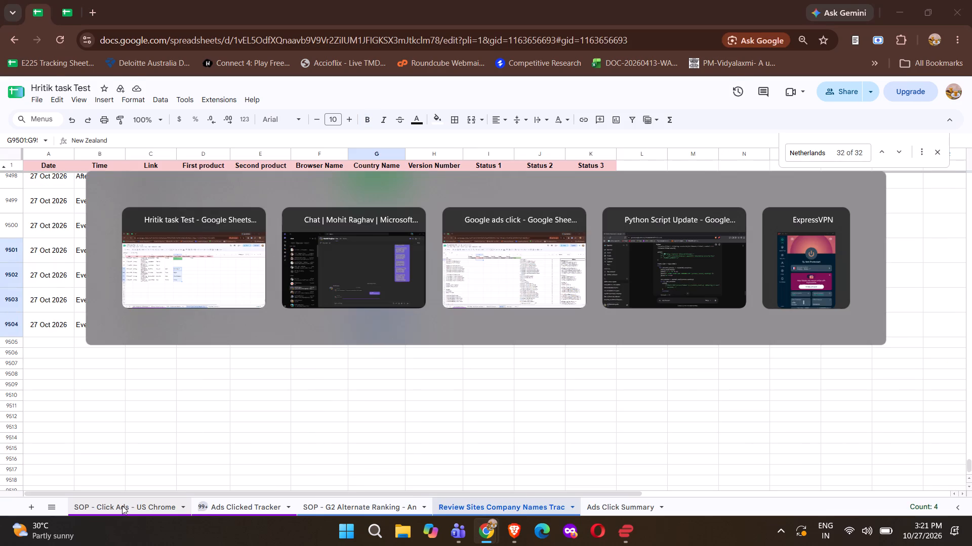
pyautogui.hotkey('alt', 'Tab')
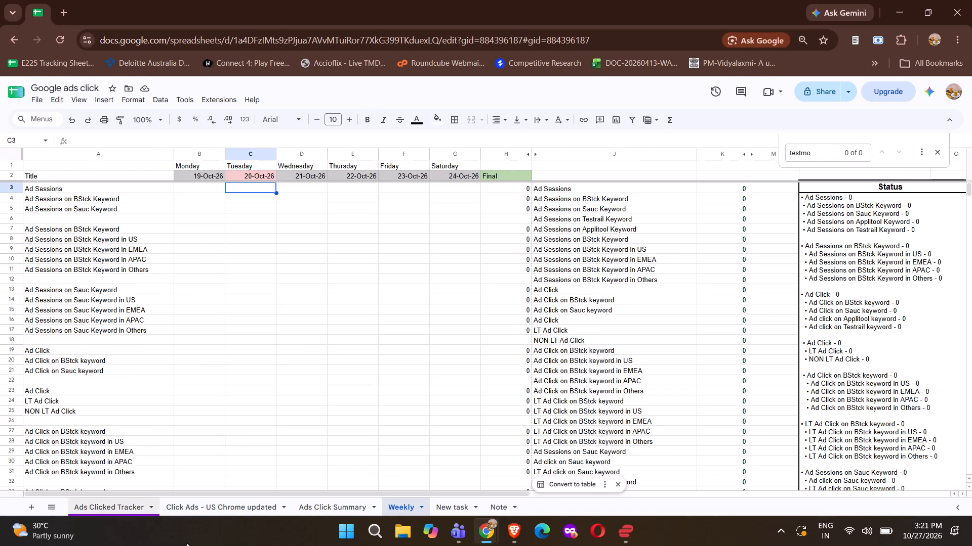
pyautogui.click(200, 512)
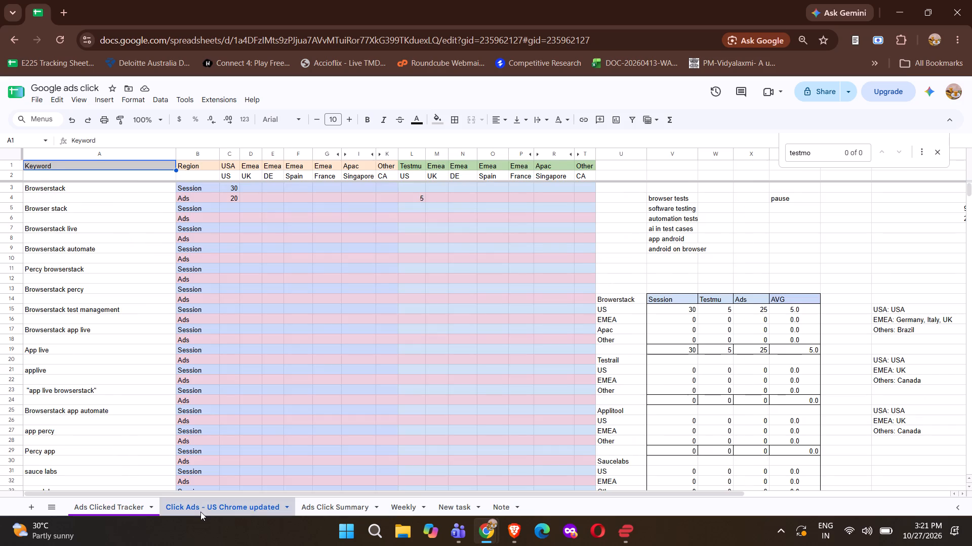
pyautogui.click(115, 506)
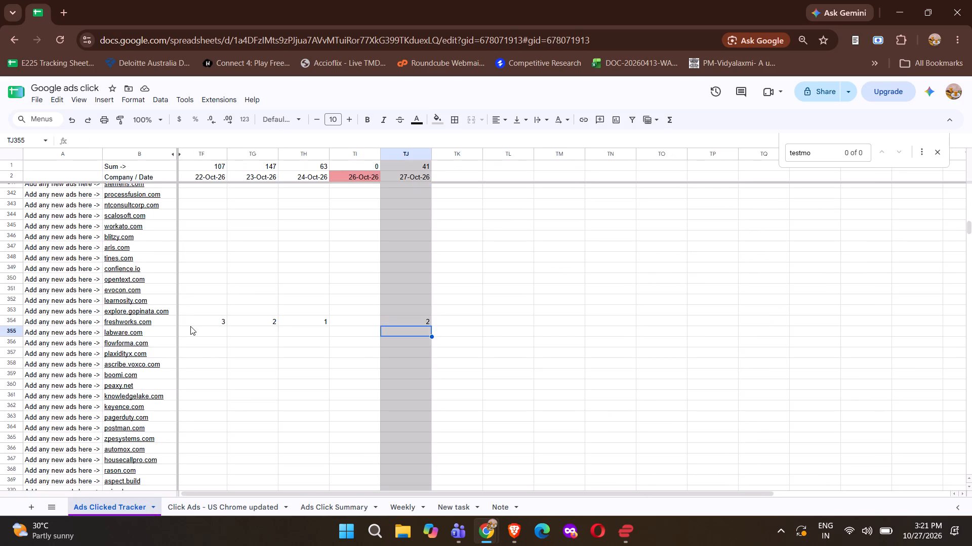
pyautogui.scroll(1, 190, 326)
pyautogui.scroll(-5, 190, 326)
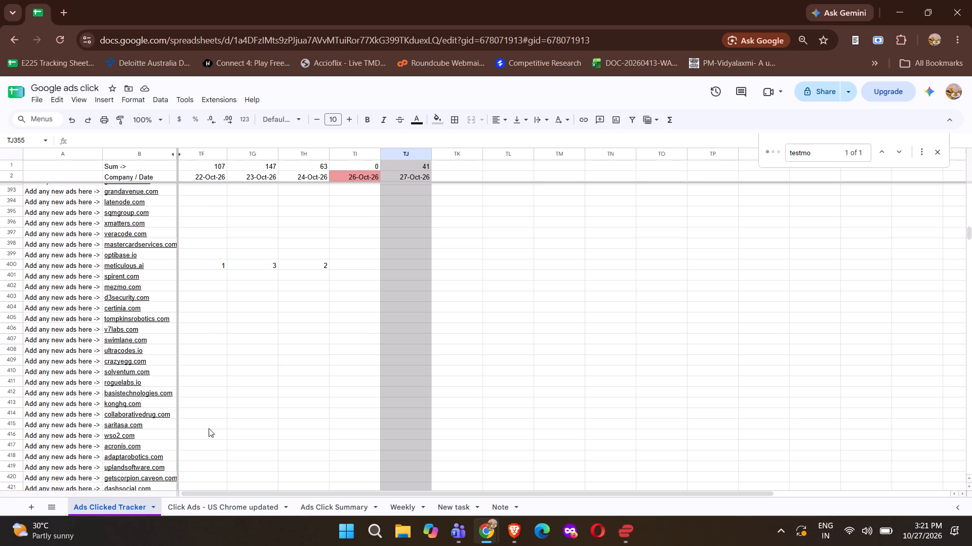
# Examine the keyword table in Click Ads - US Chrome updated and the figures and status list in Ads Click Summary.
pyautogui.click(223, 508)
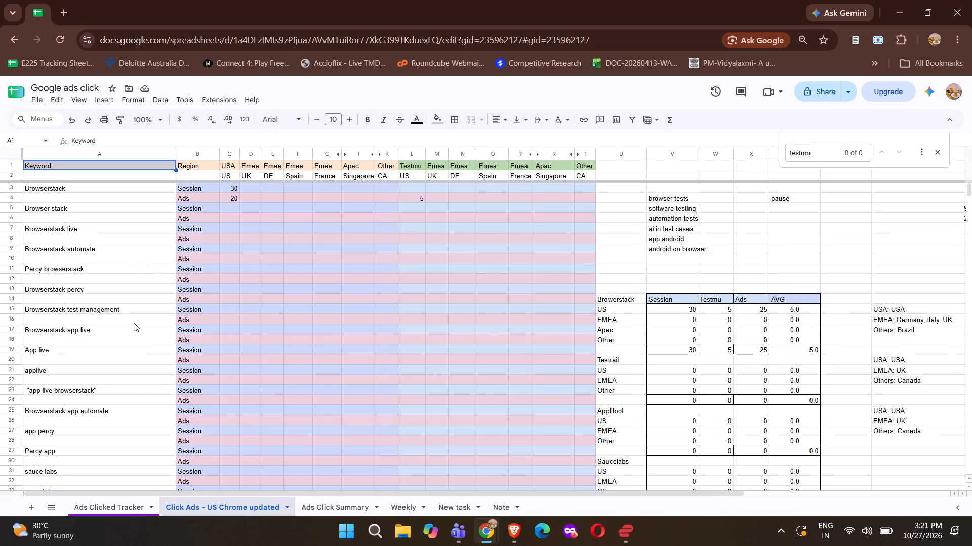
pyautogui.scroll(-1, 134, 323)
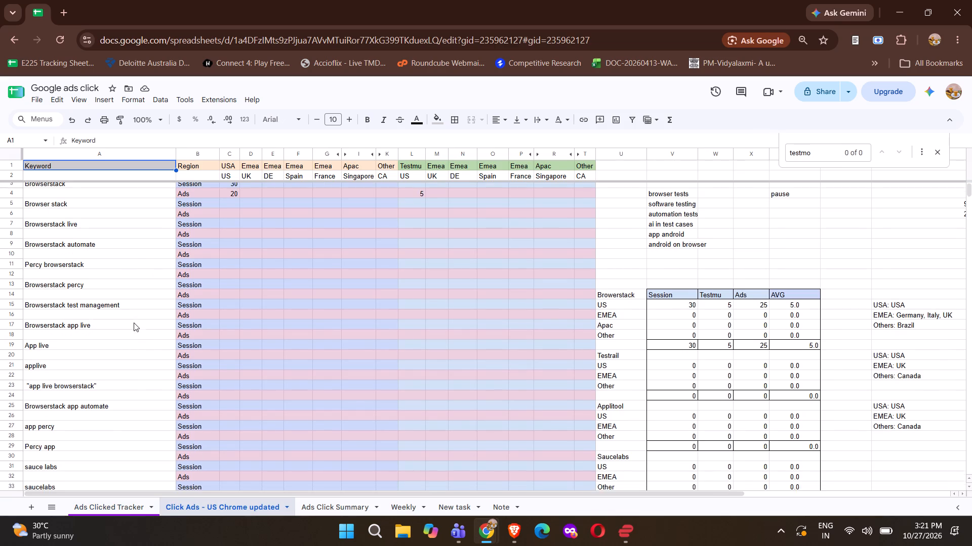
pyautogui.scroll(-4, 134, 323)
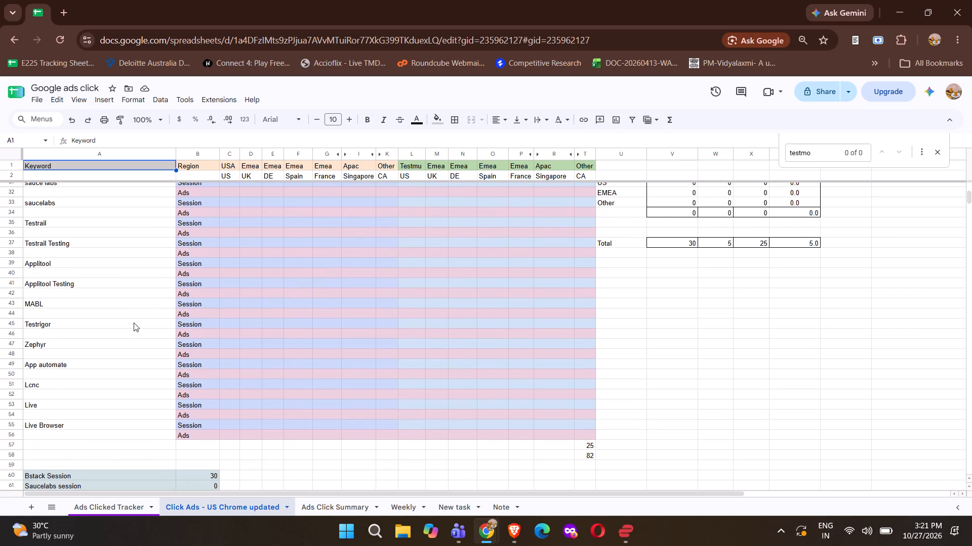
pyautogui.scroll(4, 134, 323)
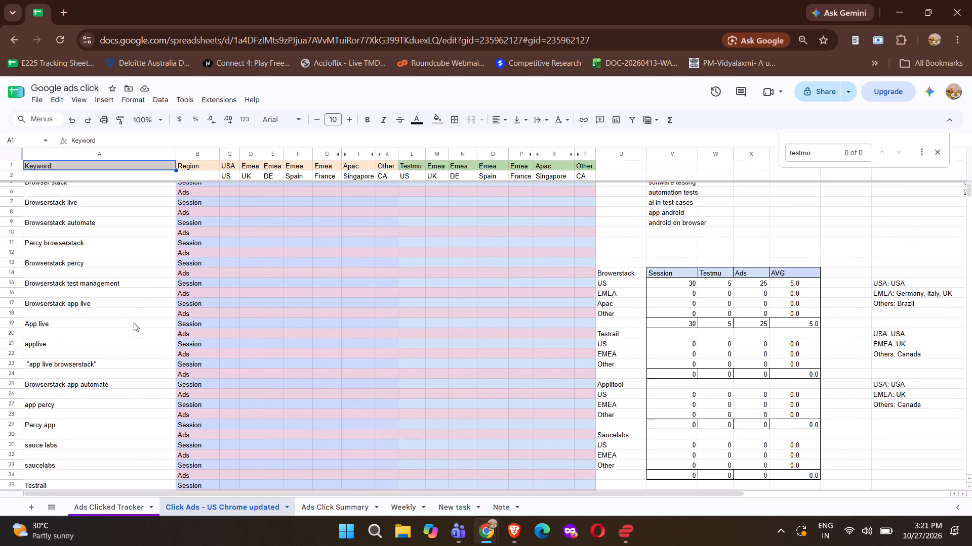
pyautogui.scroll(1, 134, 323)
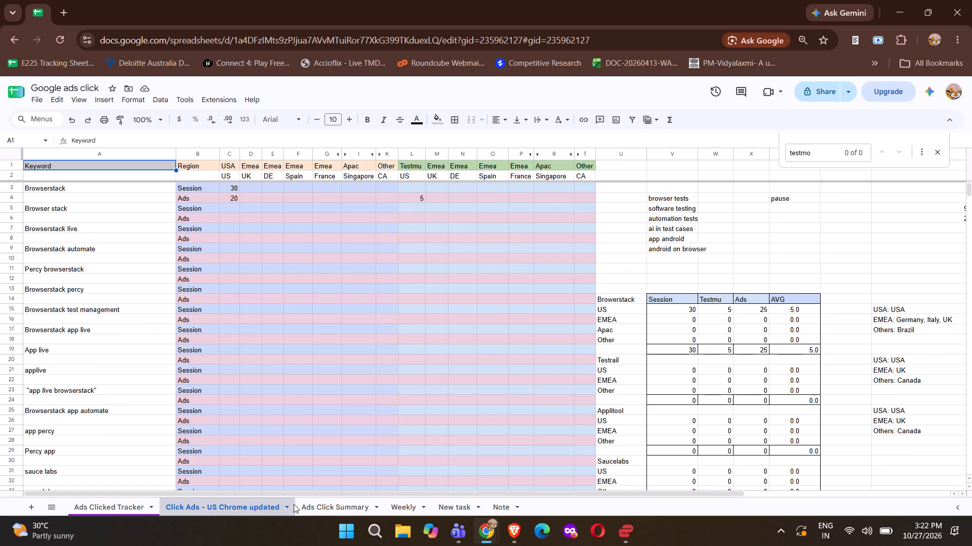
pyautogui.click(323, 508)
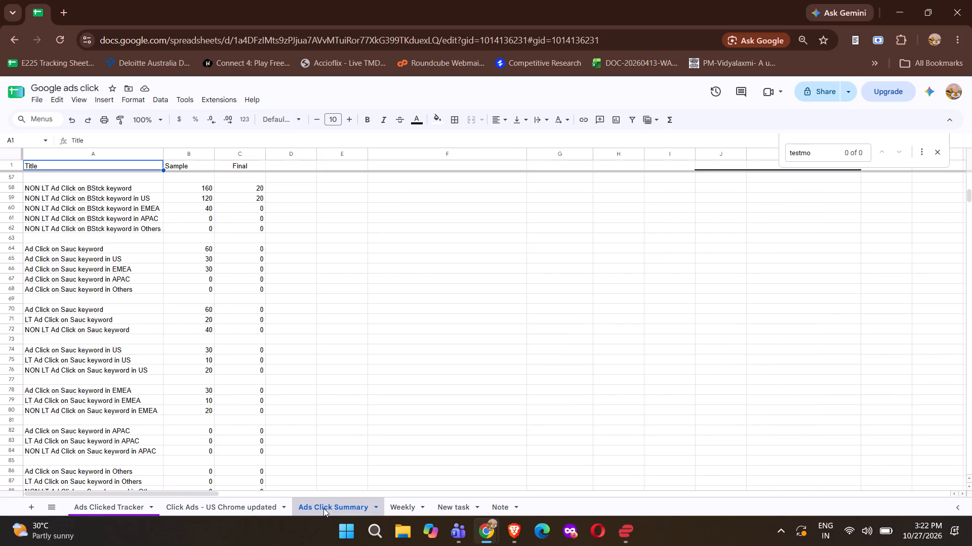
pyautogui.scroll(6, 300, 374)
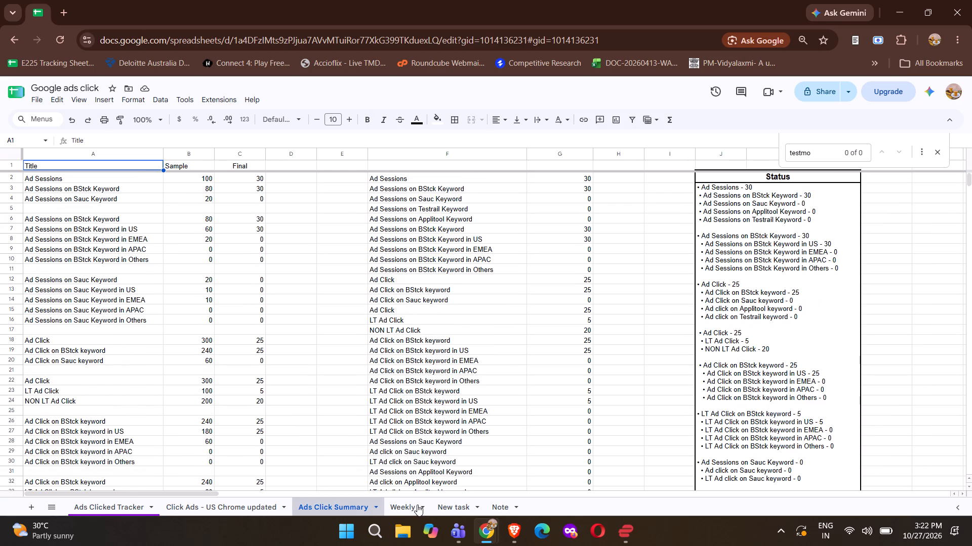
# Copy the entire Ads Clicked Tracker sheet of the Google ads click spreadsheet.
pyautogui.click(116, 508)
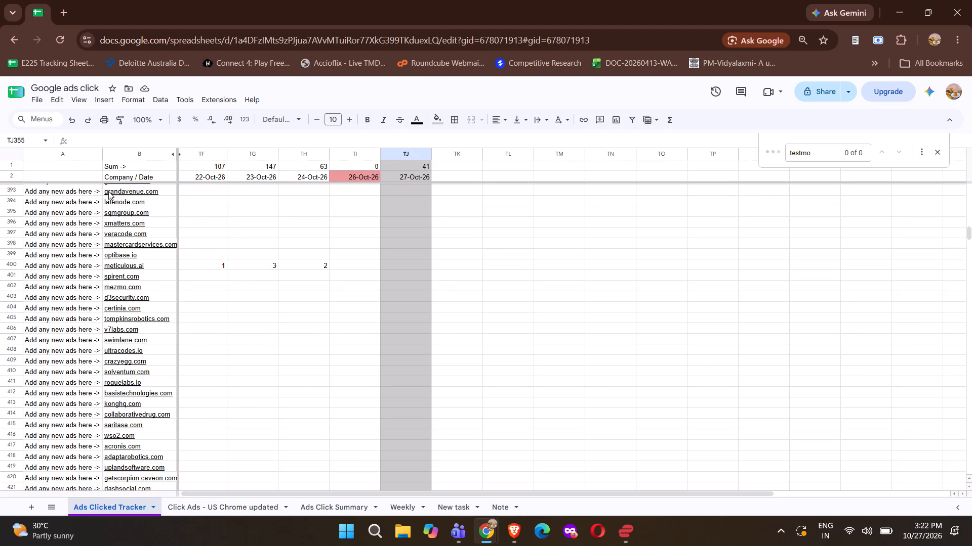
pyautogui.click(11, 152)
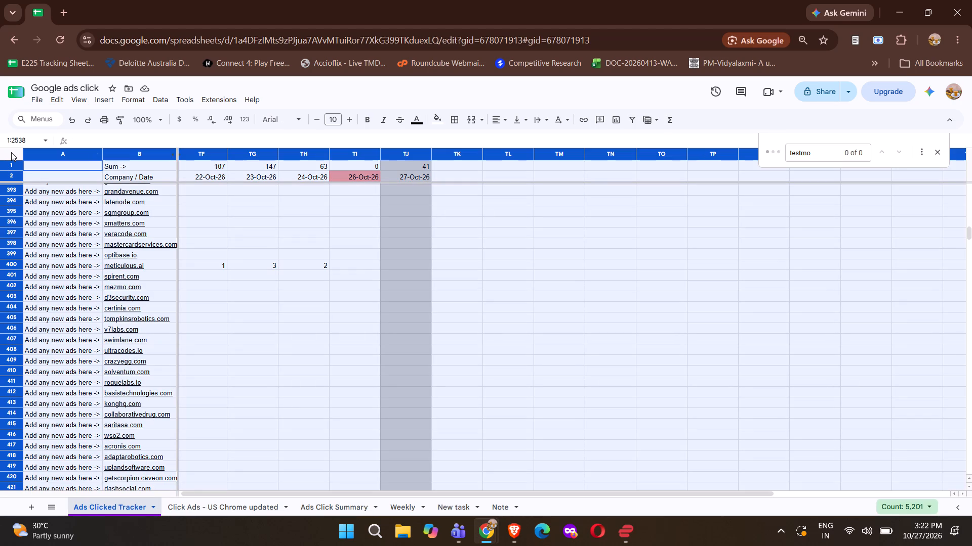
pyautogui.hotkey('ctrl', 'c')
# Switch to the Ads click - master copy spreadsheet and add a new blank sheet directly after Ads Click.
pyautogui.hotkey('alt', 'Tab')
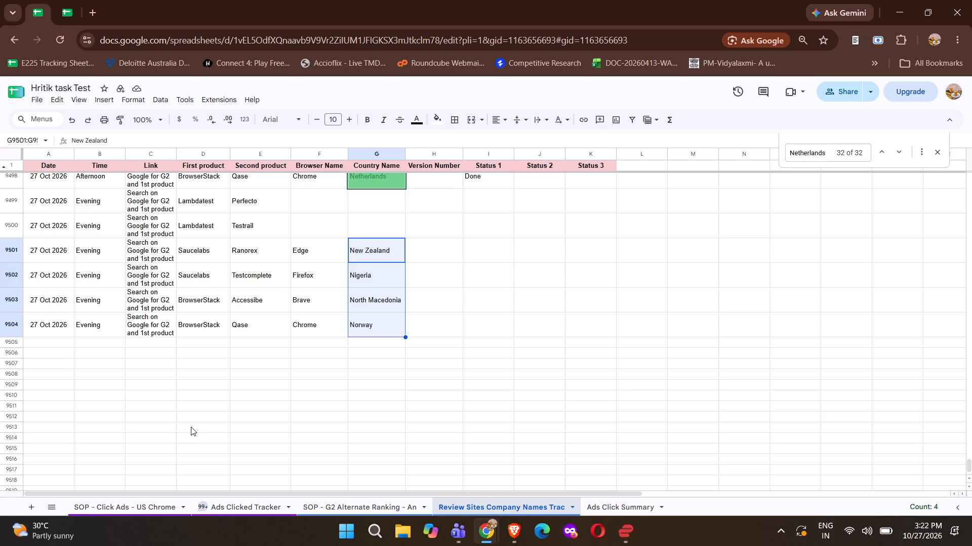
pyautogui.hotkey('ctrl', 'Tab')
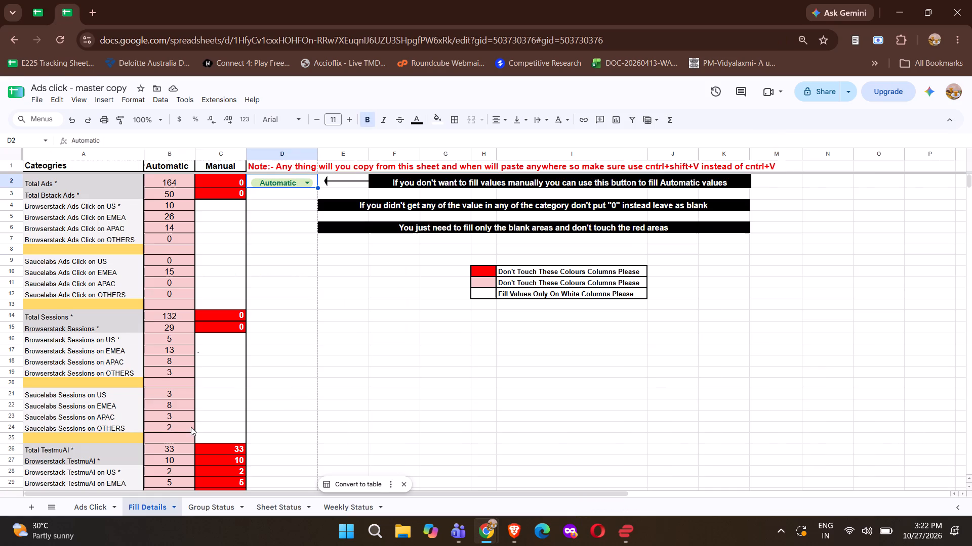
pyautogui.click(97, 505)
pyautogui.scroll(1, 119, 402)
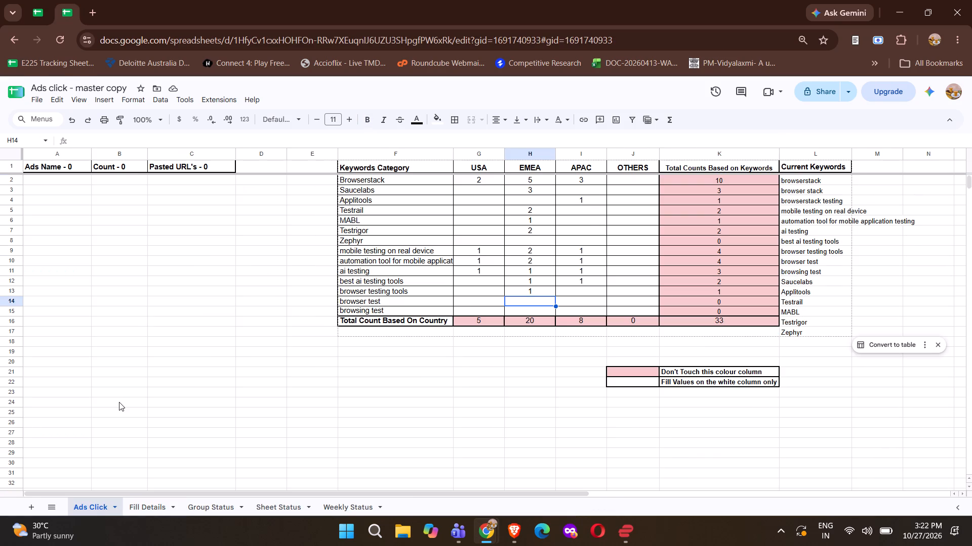
pyautogui.click(29, 509)
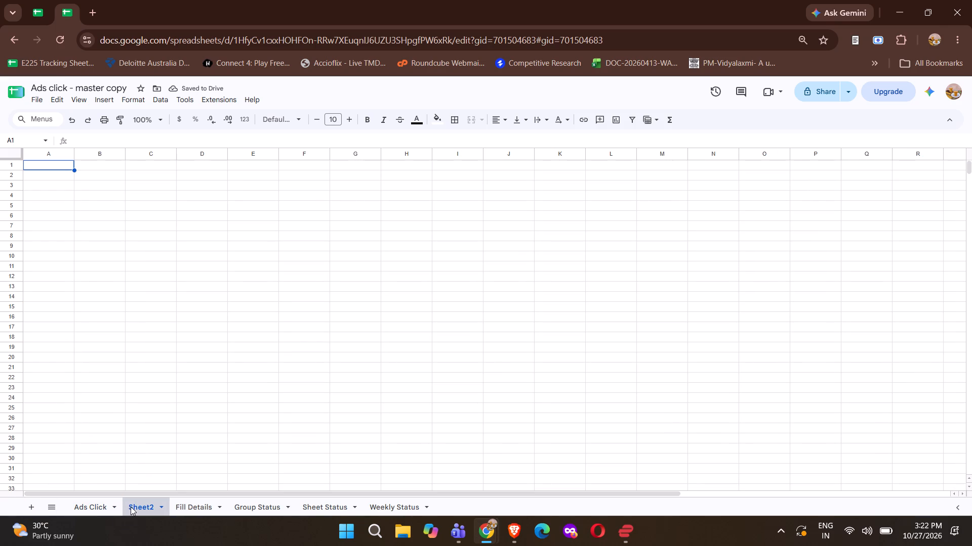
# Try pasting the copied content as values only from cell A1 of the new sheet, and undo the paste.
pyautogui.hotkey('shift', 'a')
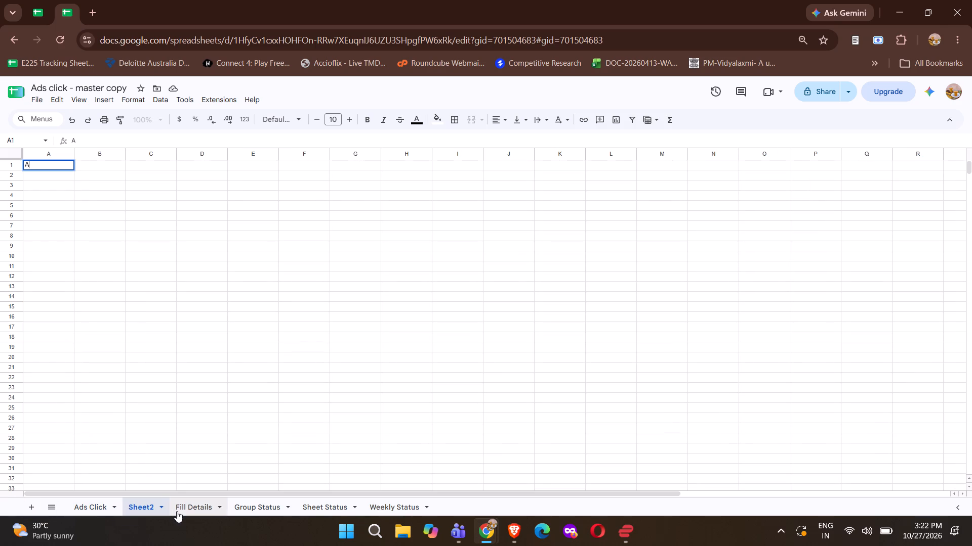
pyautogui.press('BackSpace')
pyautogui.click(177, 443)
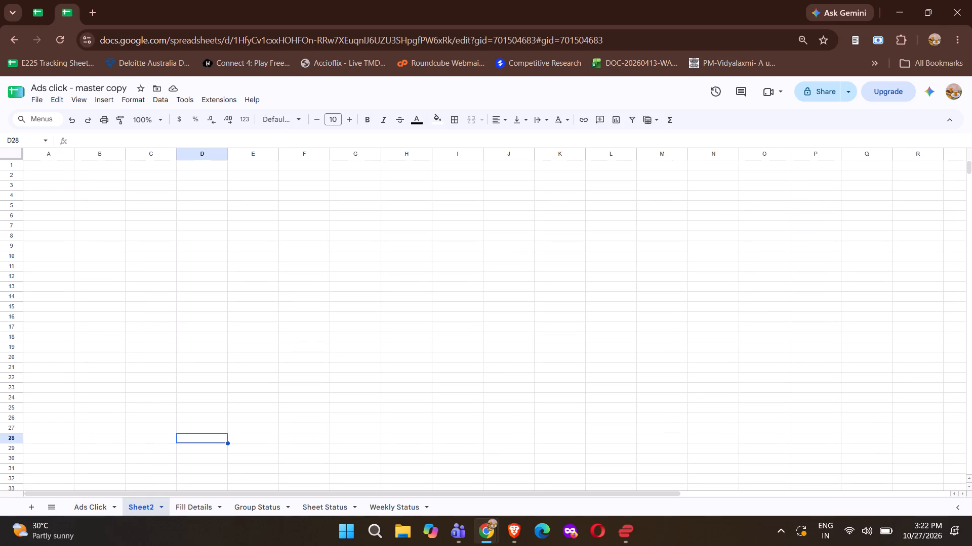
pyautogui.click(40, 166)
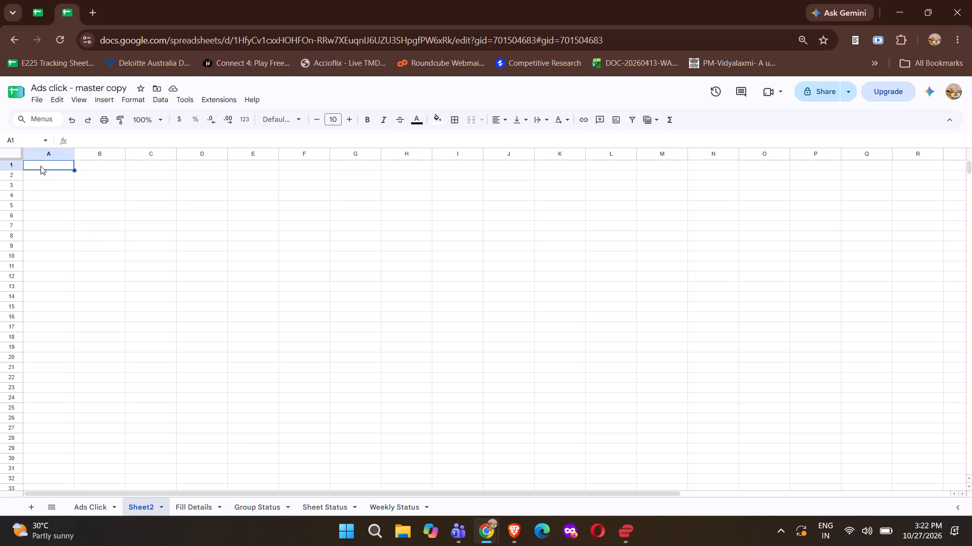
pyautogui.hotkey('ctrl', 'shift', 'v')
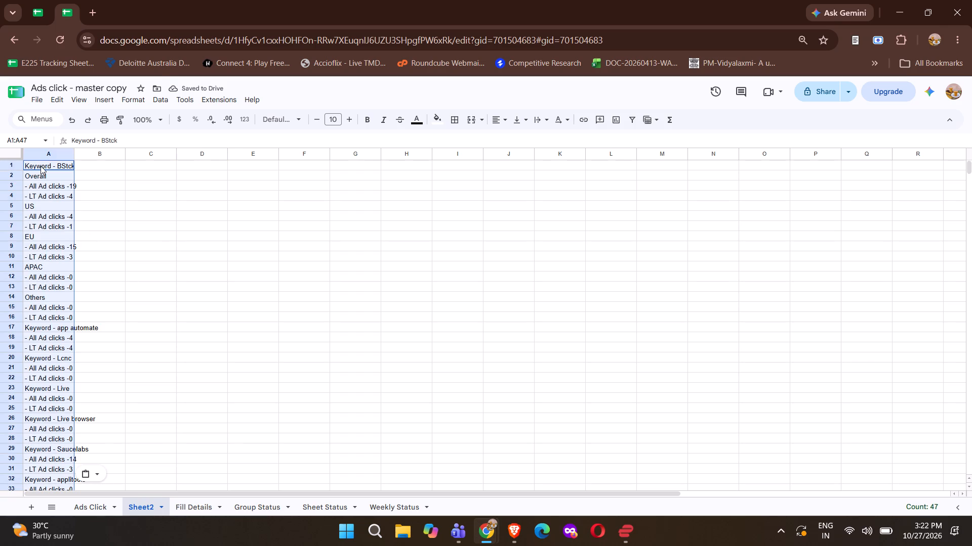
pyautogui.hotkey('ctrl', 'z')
# Return to the Google ads click spreadsheet and copy the whole Ads Clicked Tracker sheet again.
pyautogui.hotkey('alt', 'Tab')
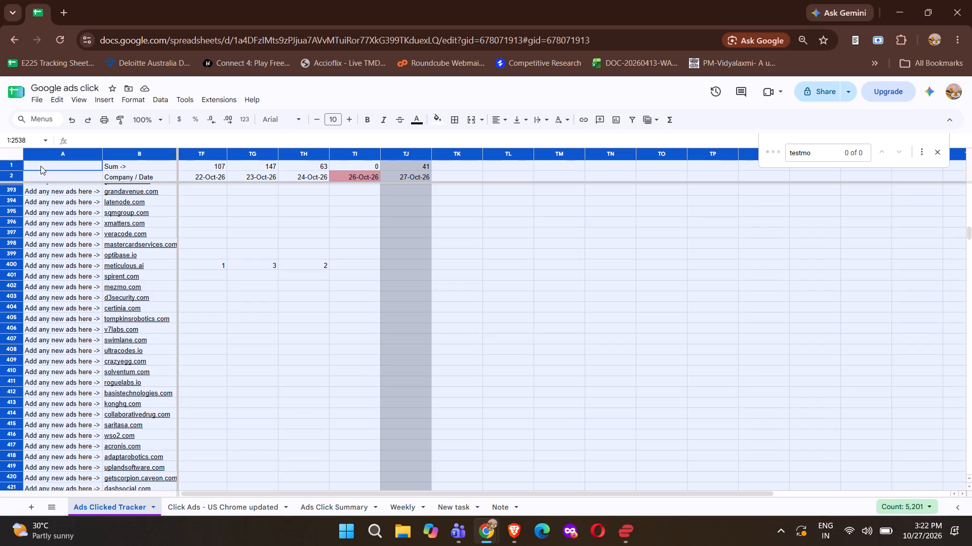
pyautogui.click(11, 154)
pyautogui.hotkey('ctrl', 'c')
pyautogui.click(938, 152)
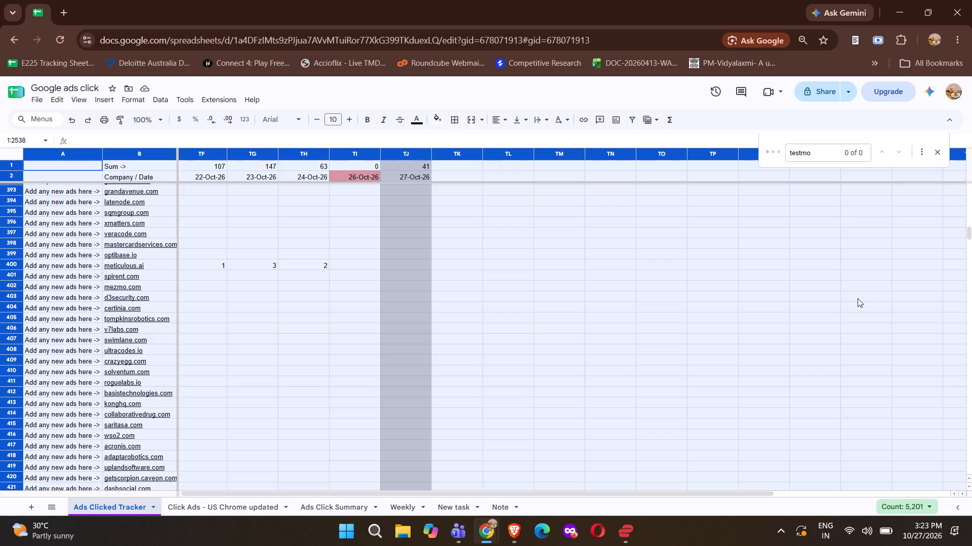
pyautogui.click(858, 298)
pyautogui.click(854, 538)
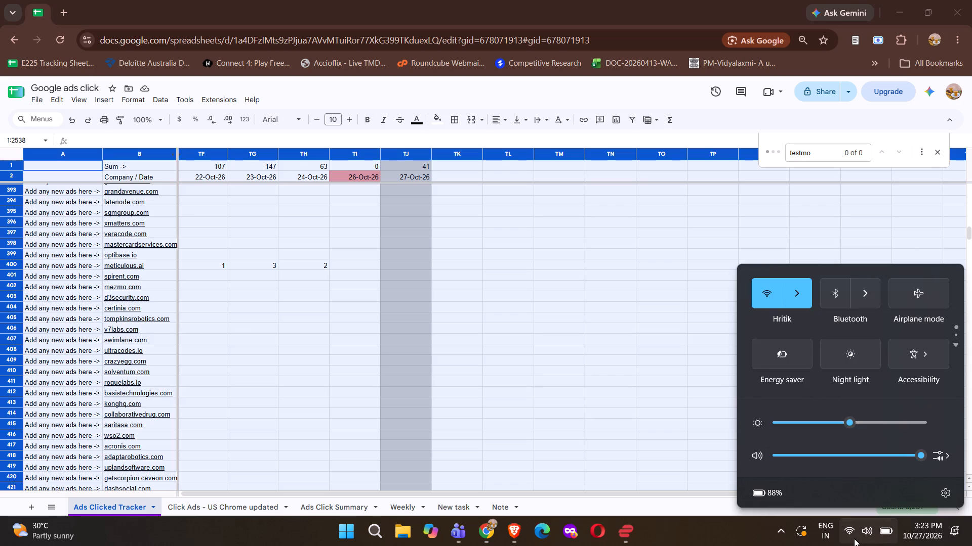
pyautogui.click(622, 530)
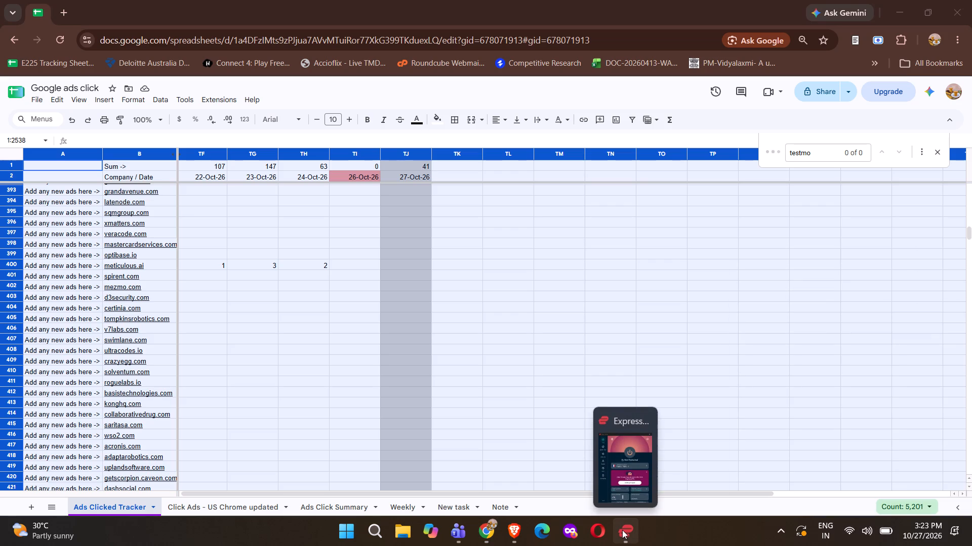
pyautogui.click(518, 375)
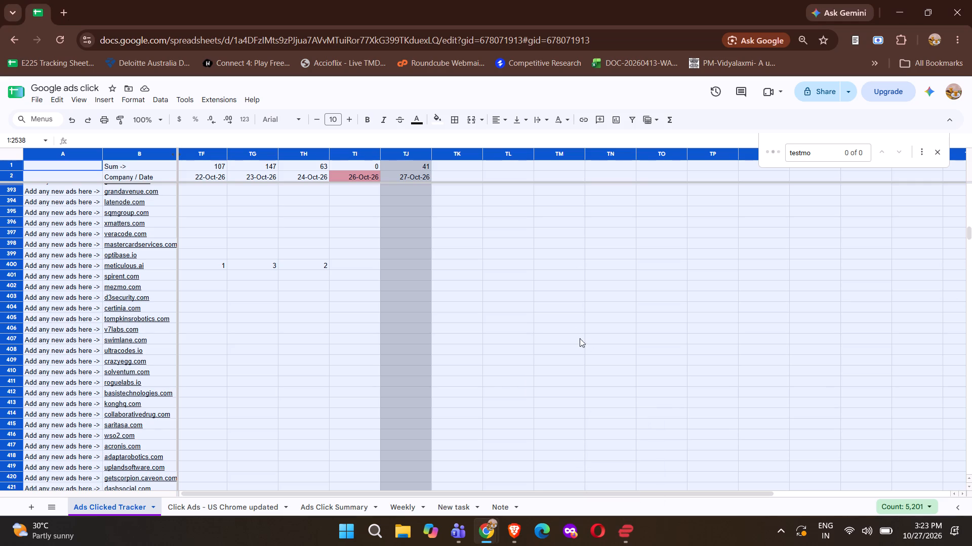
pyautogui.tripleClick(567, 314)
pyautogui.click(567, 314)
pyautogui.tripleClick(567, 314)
# Switch to the Brave browser and close its open tab.
pyautogui.click(516, 523)
pyautogui.hotkey('ctrl', 'w')
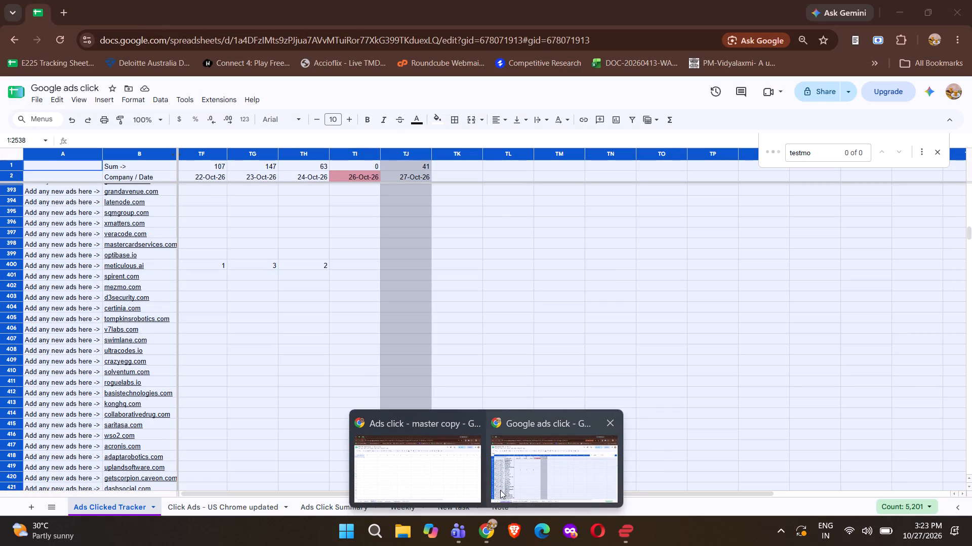
# Switch back to the Google ads click spreadsheet in Chrome and reload its page.
pyautogui.click(500, 490)
pyautogui.click(363, 330)
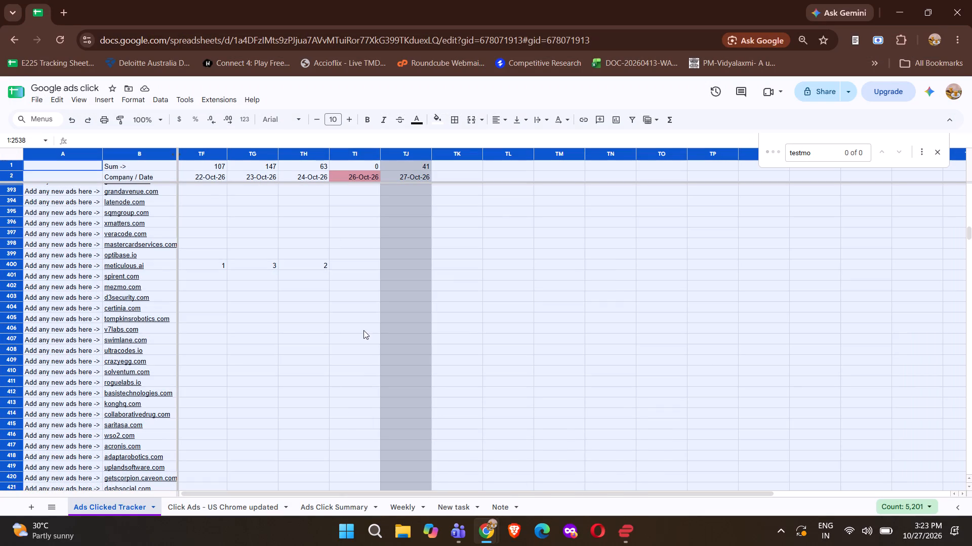
pyautogui.click(60, 37)
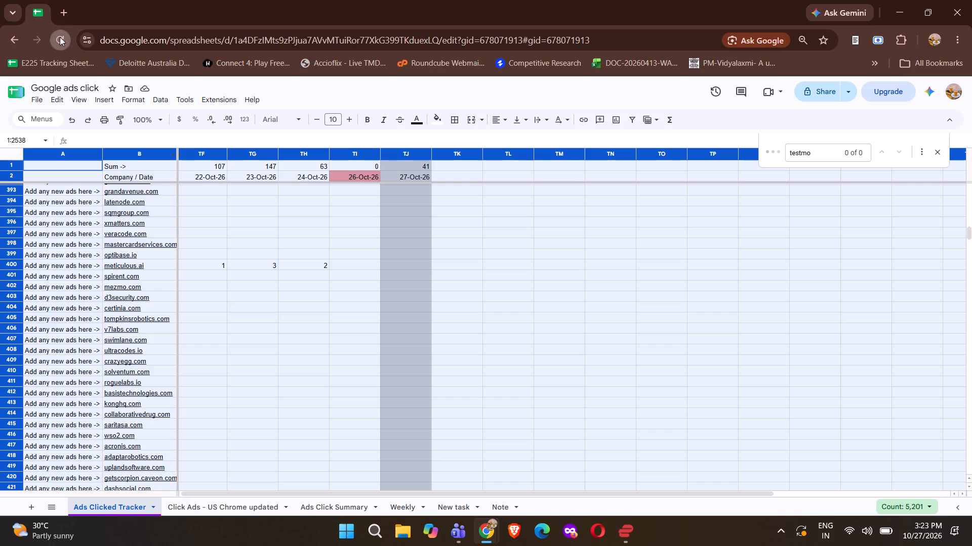
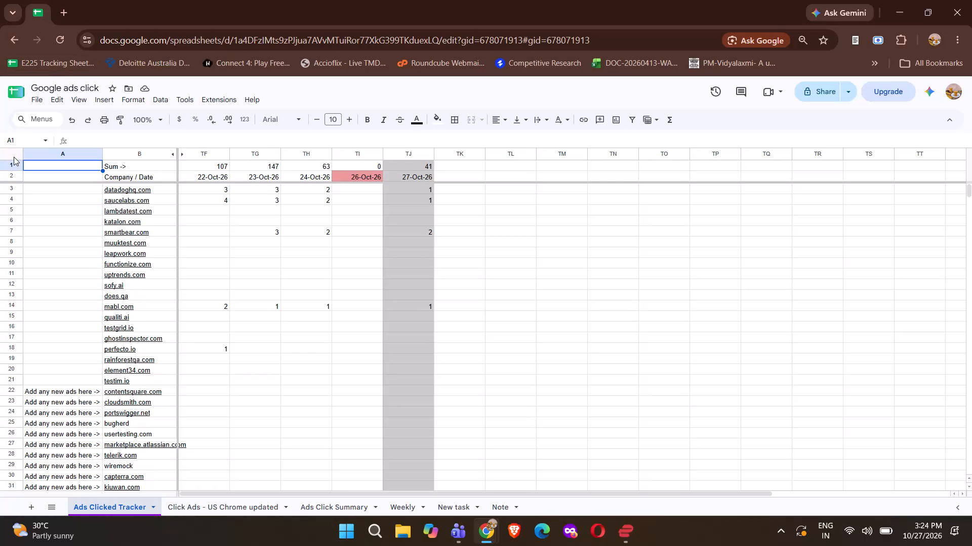
# Copy the whole Ads Clicked Tracker sheet and paste it as values only from cell A1 of Sheet2 in the master copy.
pyautogui.click(14, 157)
pyautogui.hotkey('ctrl', 'c')
pyautogui.hotkey('alt', 'Tab')
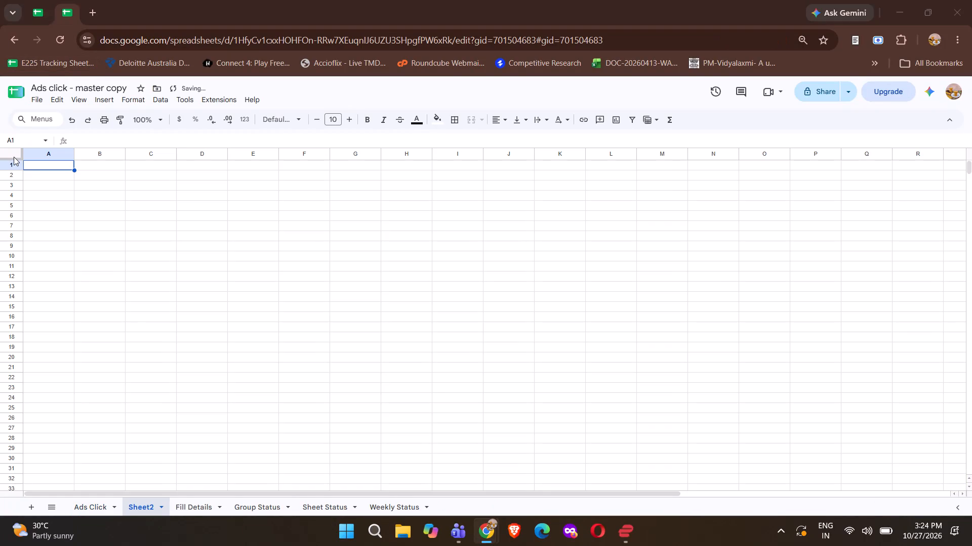
pyautogui.click(36, 165)
pyautogui.hotkey('ctrl', 'shift', 'v')
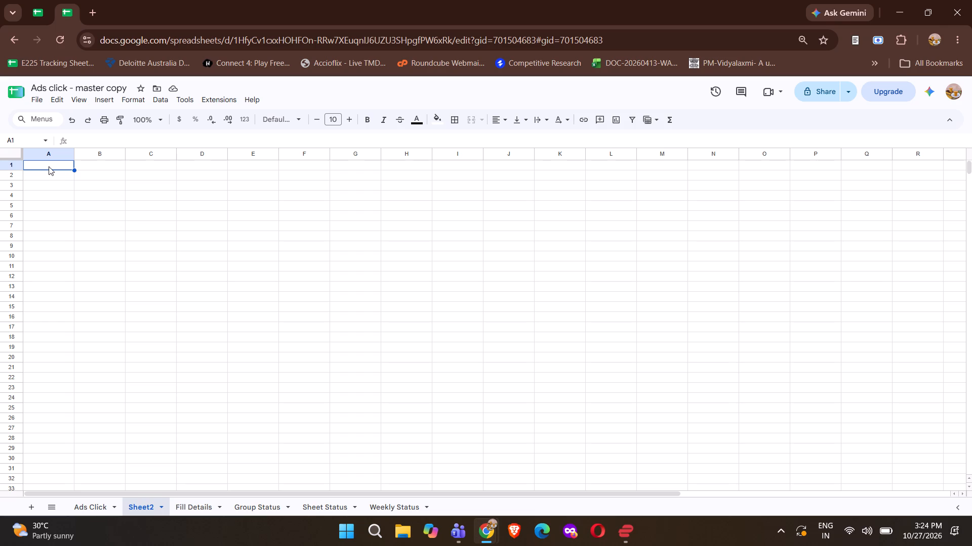
pyautogui.click(49, 166)
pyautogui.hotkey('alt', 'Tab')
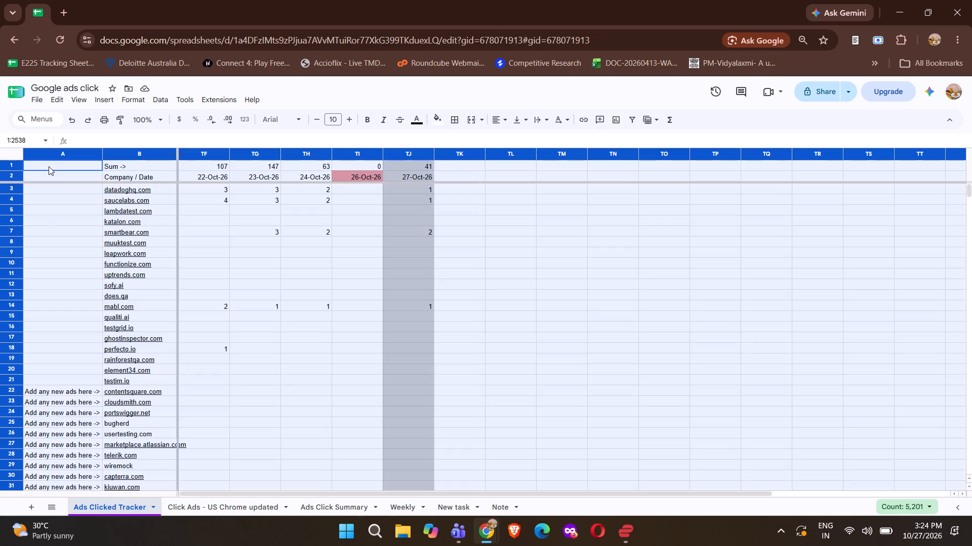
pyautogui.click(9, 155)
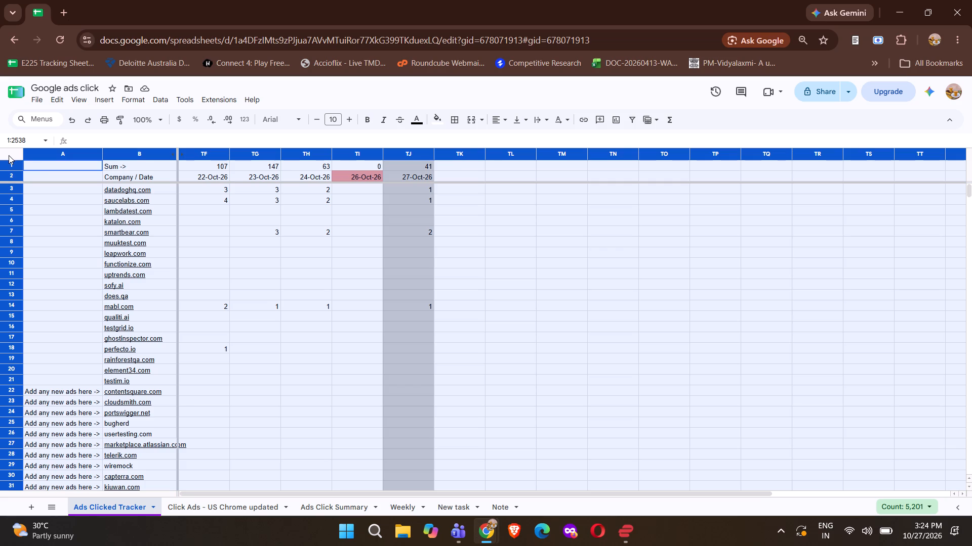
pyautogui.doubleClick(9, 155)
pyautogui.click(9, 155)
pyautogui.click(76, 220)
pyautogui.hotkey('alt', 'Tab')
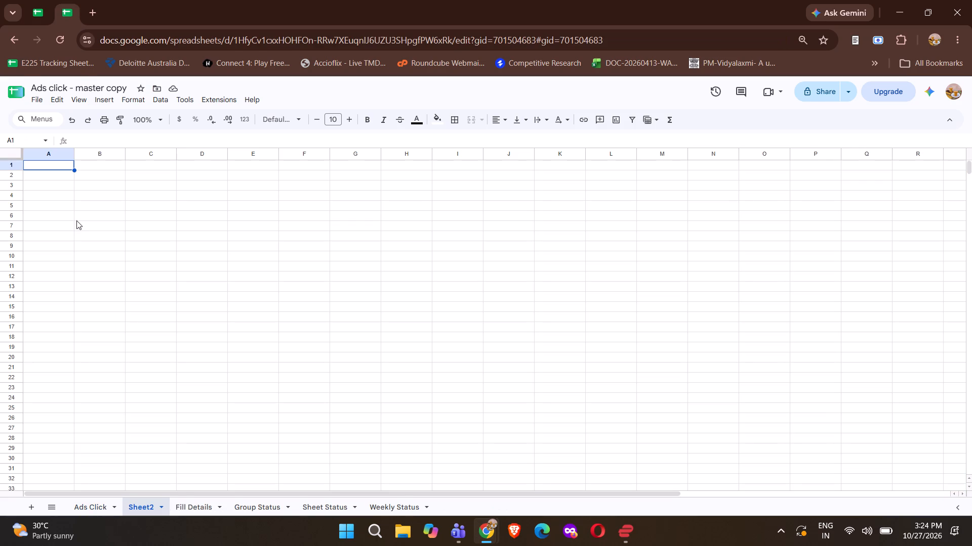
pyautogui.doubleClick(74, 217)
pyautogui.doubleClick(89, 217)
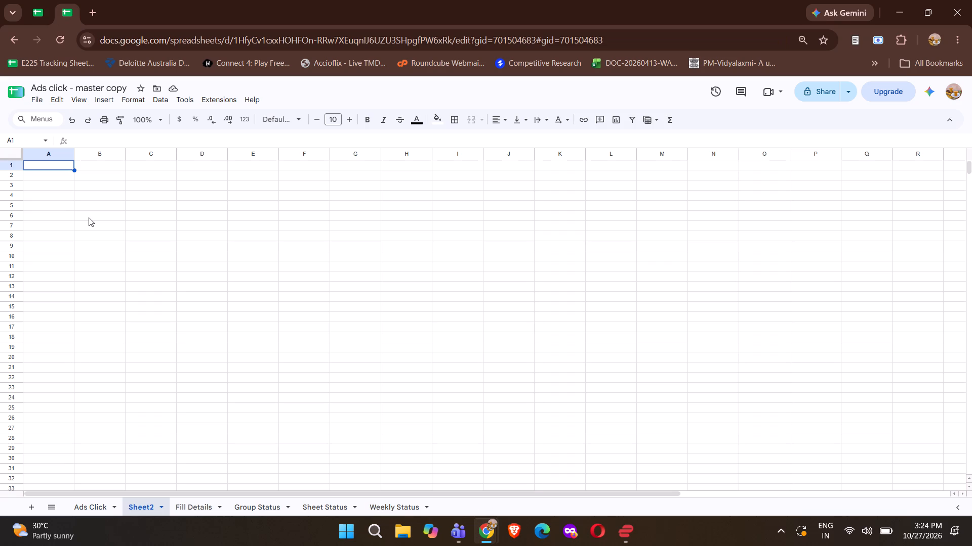
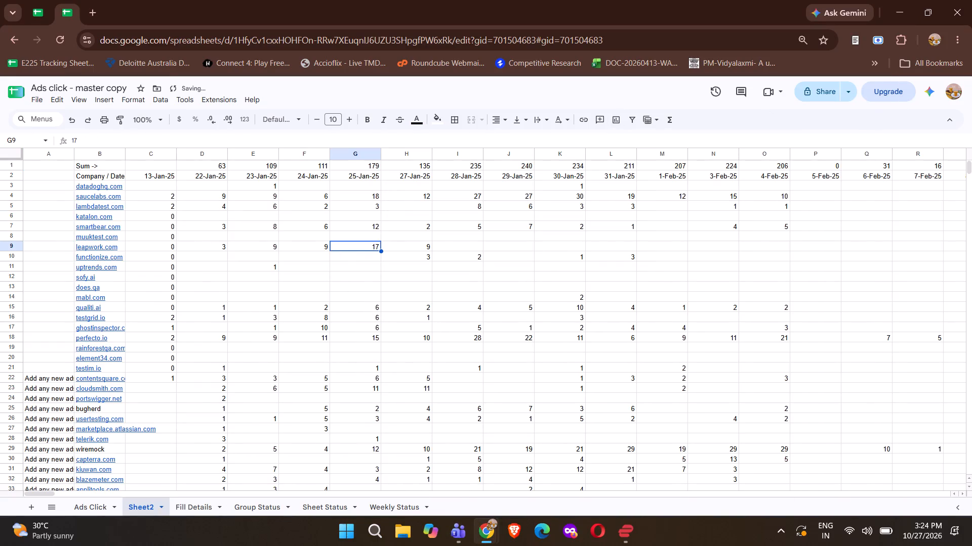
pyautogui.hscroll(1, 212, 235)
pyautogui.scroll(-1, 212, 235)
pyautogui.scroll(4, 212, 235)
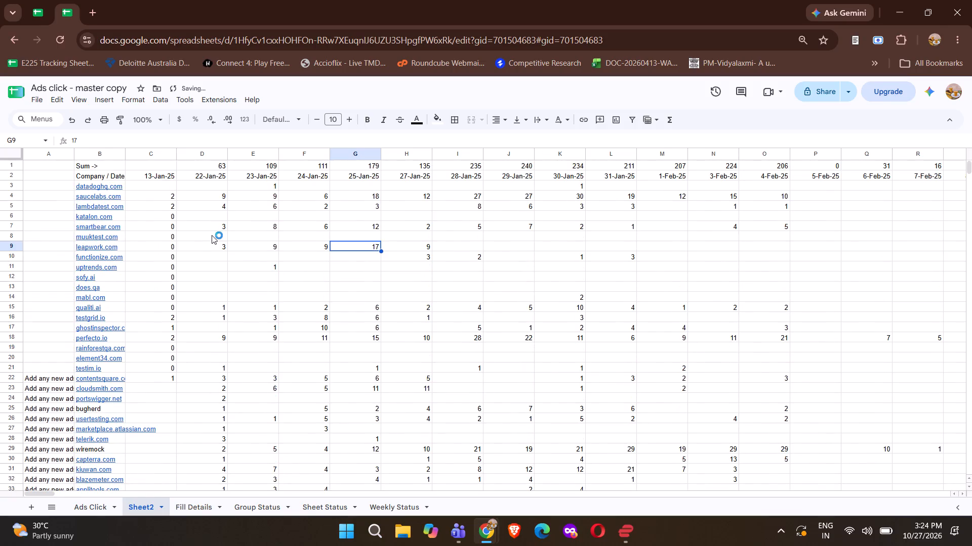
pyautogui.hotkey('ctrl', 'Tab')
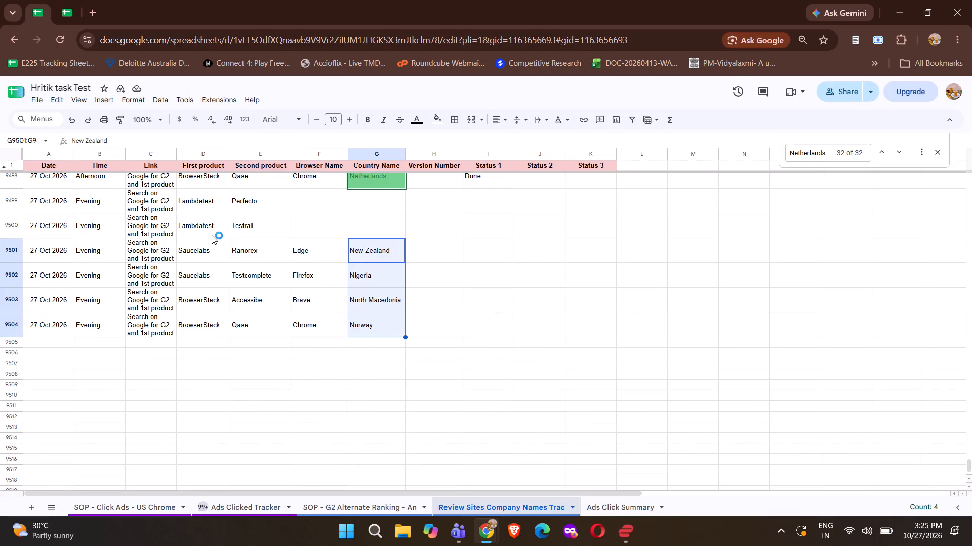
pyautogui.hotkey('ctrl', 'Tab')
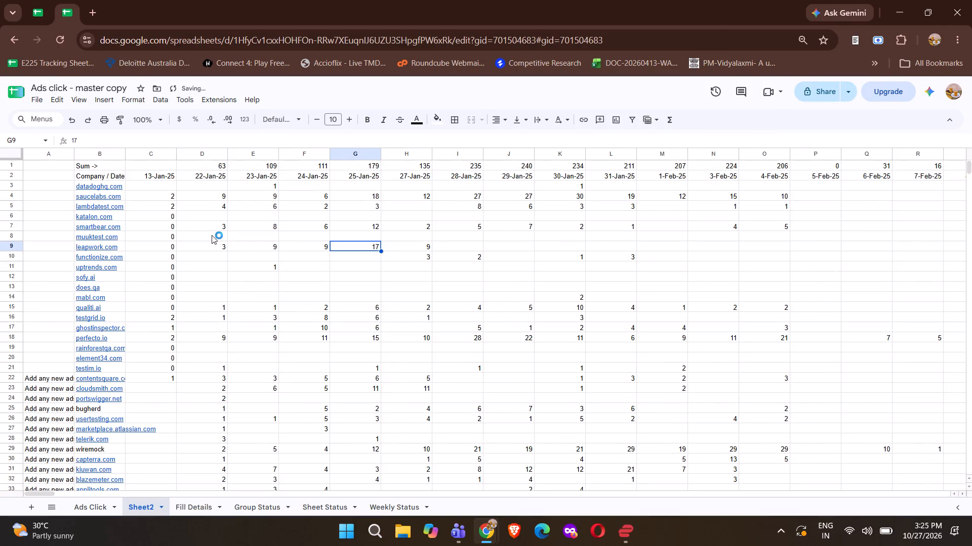
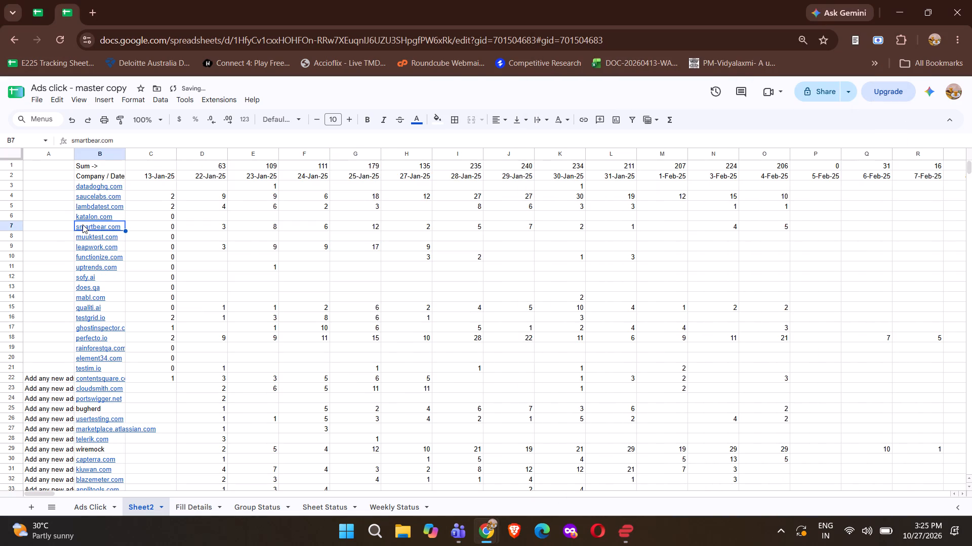
# Copy the whole Ads Clicked Tracker sheet from the Google ads click file and paste only its formatting over all of Sheet2.
pyautogui.scroll(-2, 252, 320)
pyautogui.scroll(2, 252, 320)
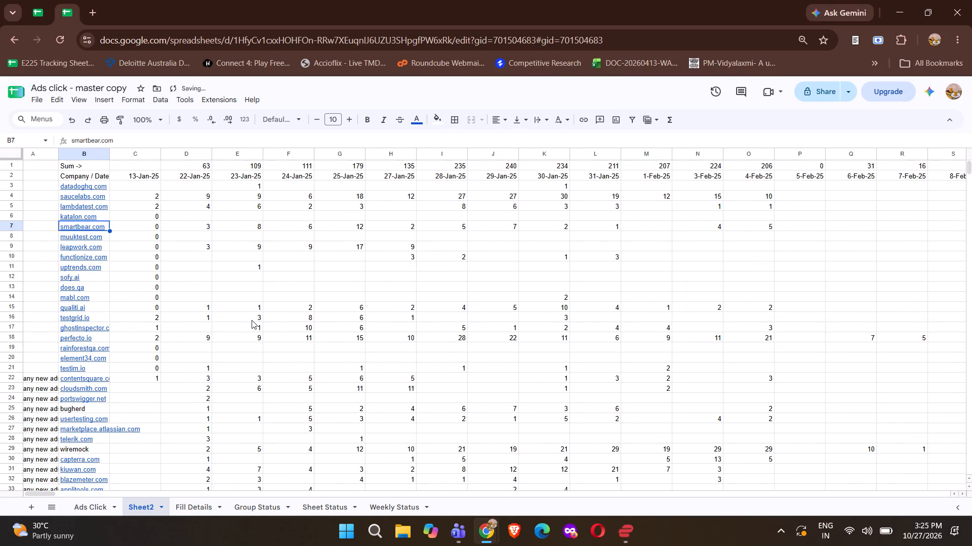
pyautogui.hotkey('alt', 'Tab')
pyautogui.hotkey('alt', 'Tab')
pyautogui.hotkey('alt', 'Tab')
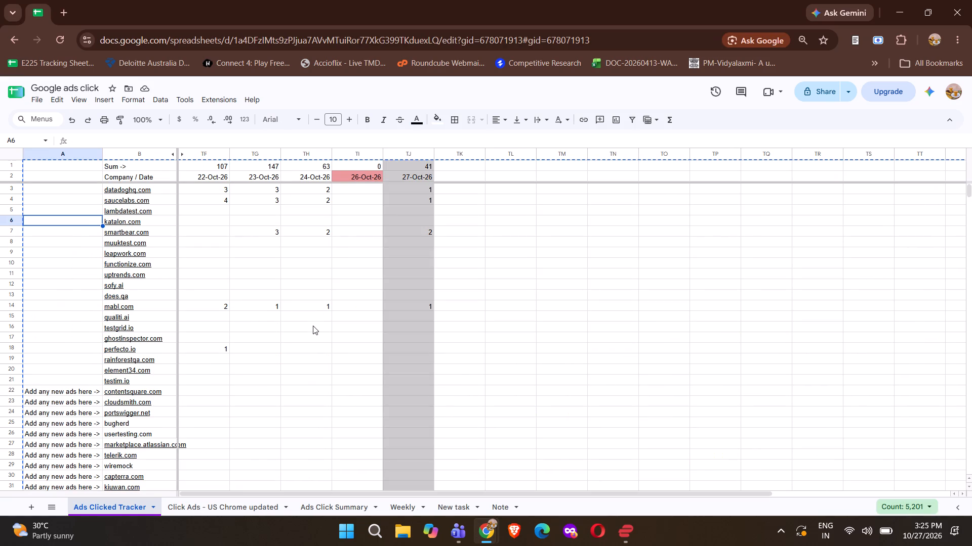
pyautogui.click(313, 326)
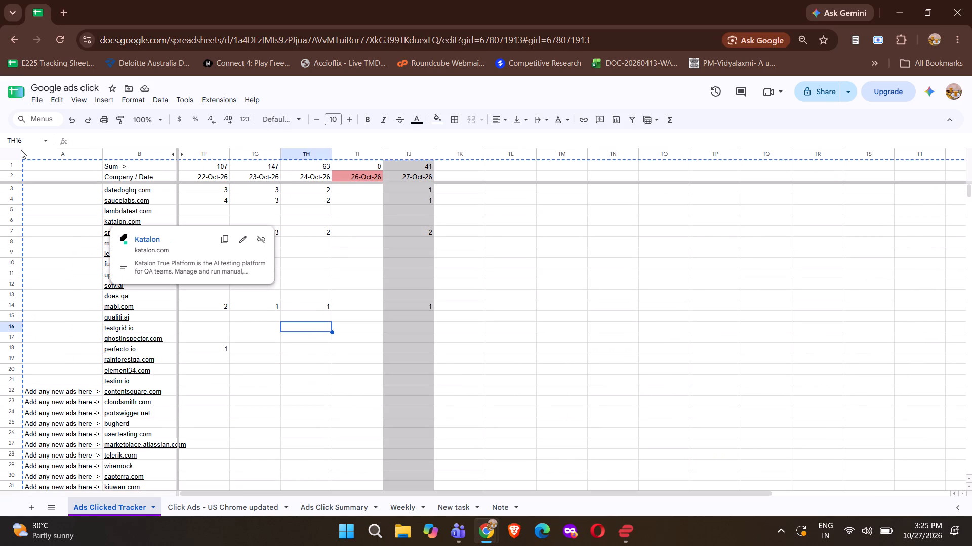
pyautogui.click(13, 154)
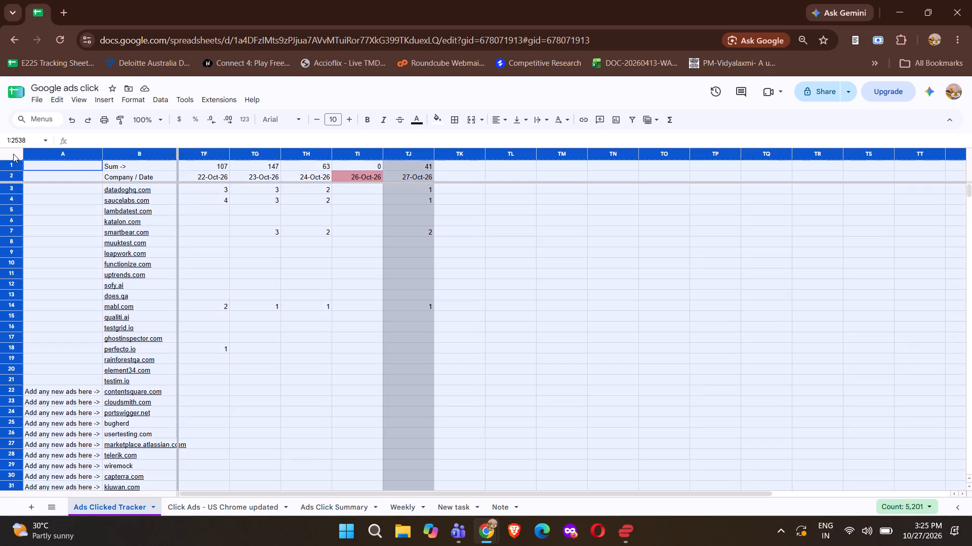
pyautogui.hotkey('ctrl', 'c')
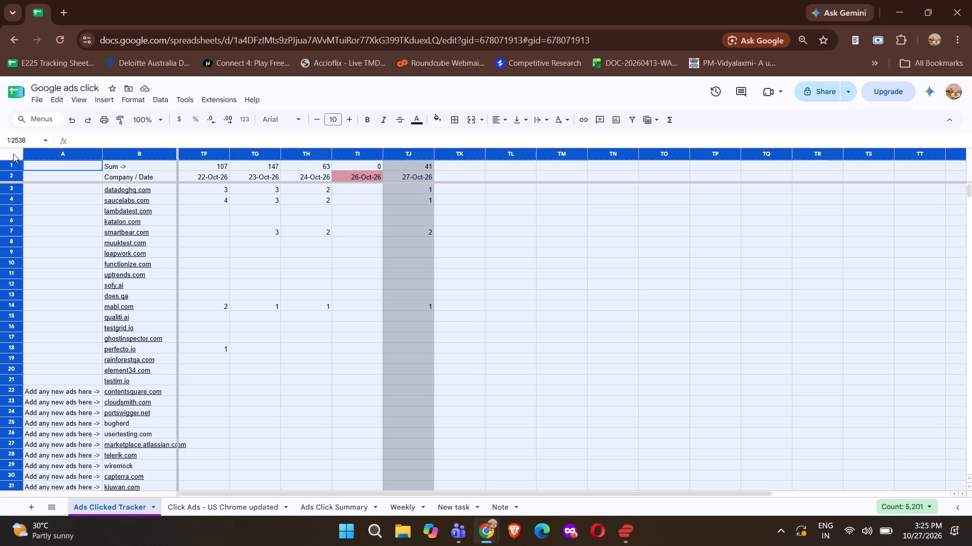
pyautogui.hotkey('alt', 'Tab')
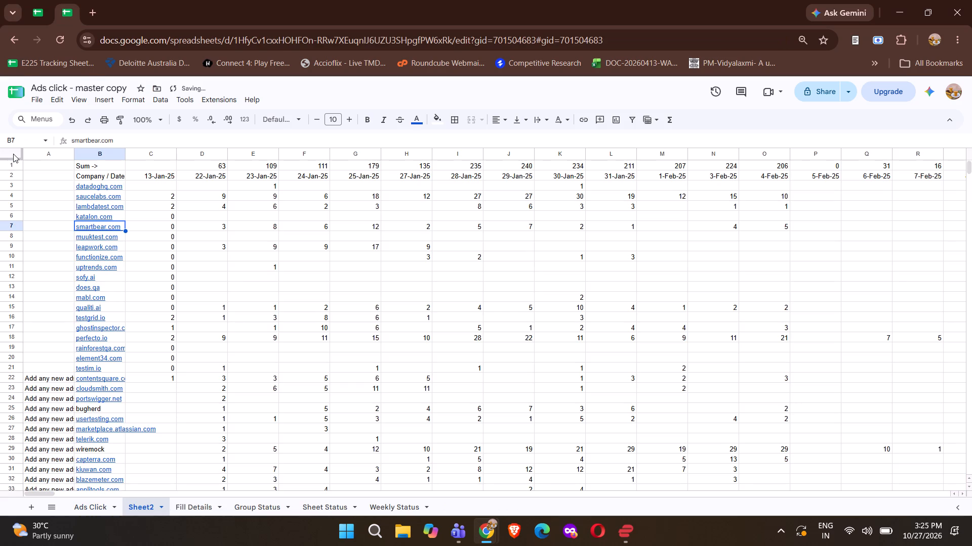
pyautogui.click(13, 154)
pyautogui.rightClick(13, 154)
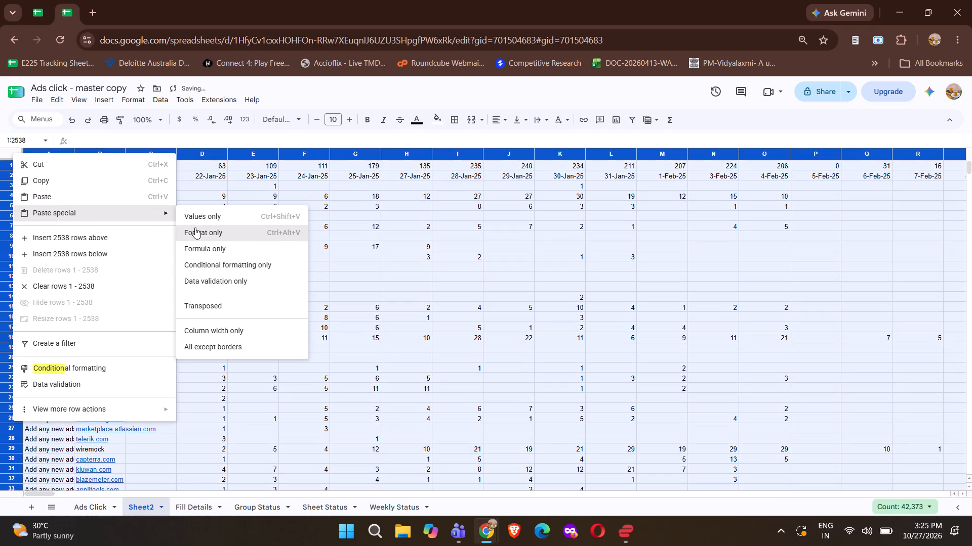
pyautogui.click(195, 227)
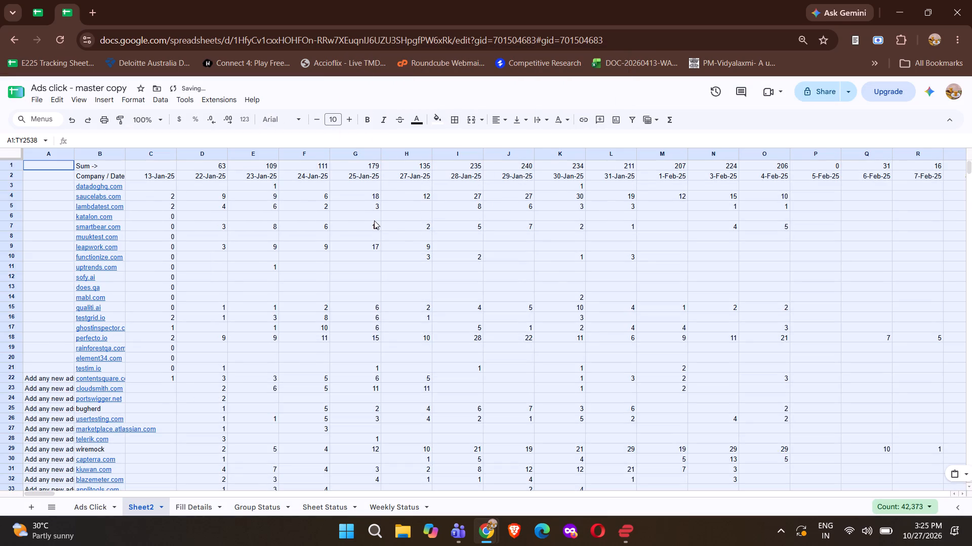
# Hide the date columns from C (13-Jan-25) through TE (21-Oct-26) in Sheet2.
pyautogui.scroll(1, 374, 220)
pyautogui.hscroll(-4, 374, 220)
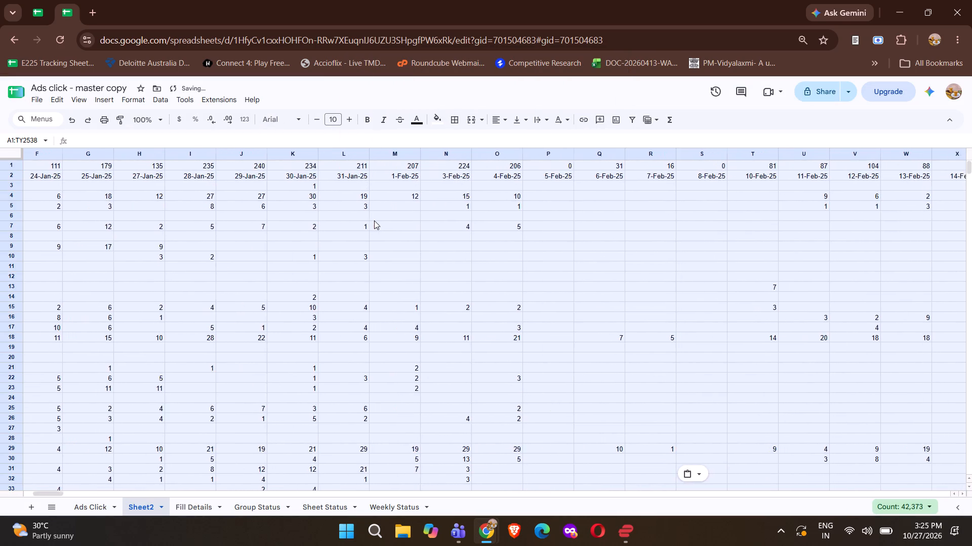
pyautogui.hscroll(-12, 374, 220)
pyautogui.hscroll(-20, 374, 220)
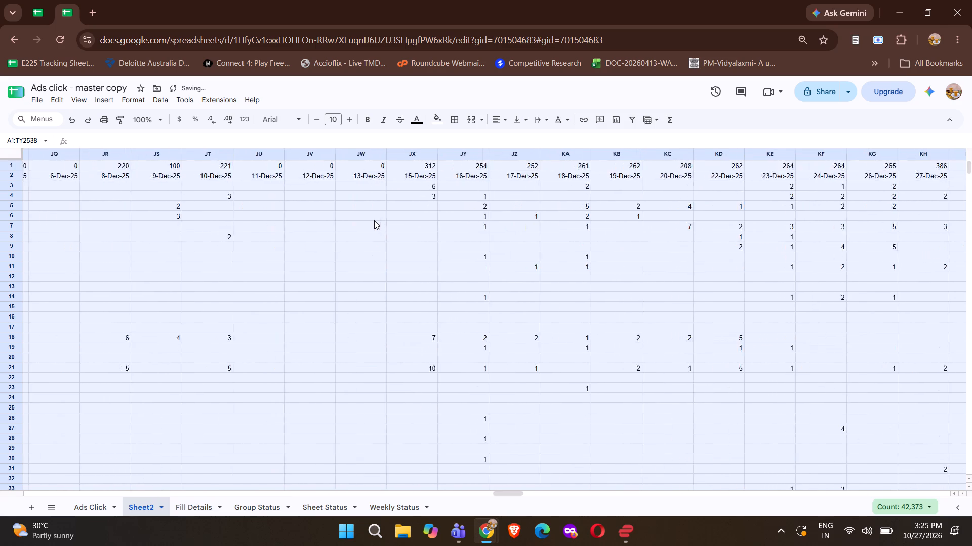
pyautogui.hscroll(-18, 374, 220)
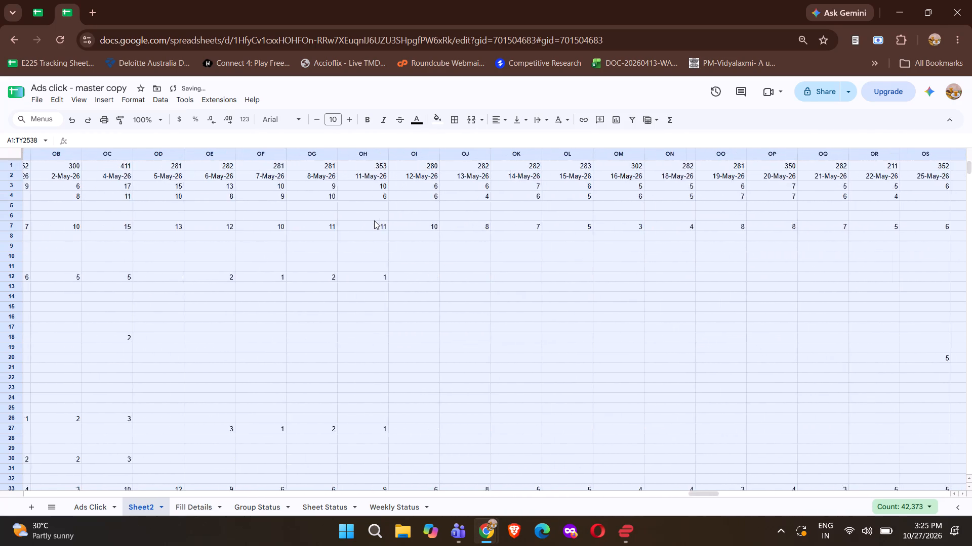
pyautogui.hscroll(-16, 374, 220)
pyautogui.hscroll(-18, 374, 220)
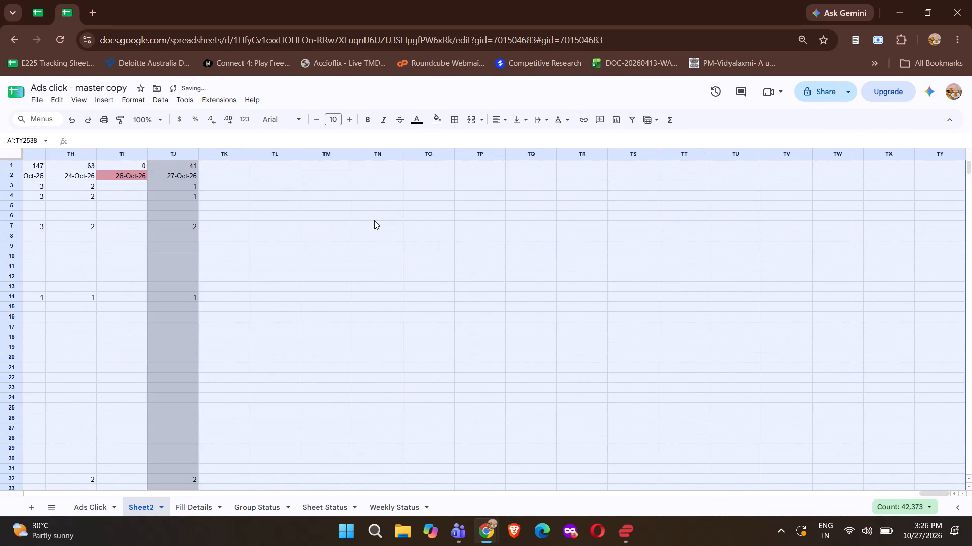
pyautogui.hscroll(5, 374, 220)
pyautogui.click(354, 242)
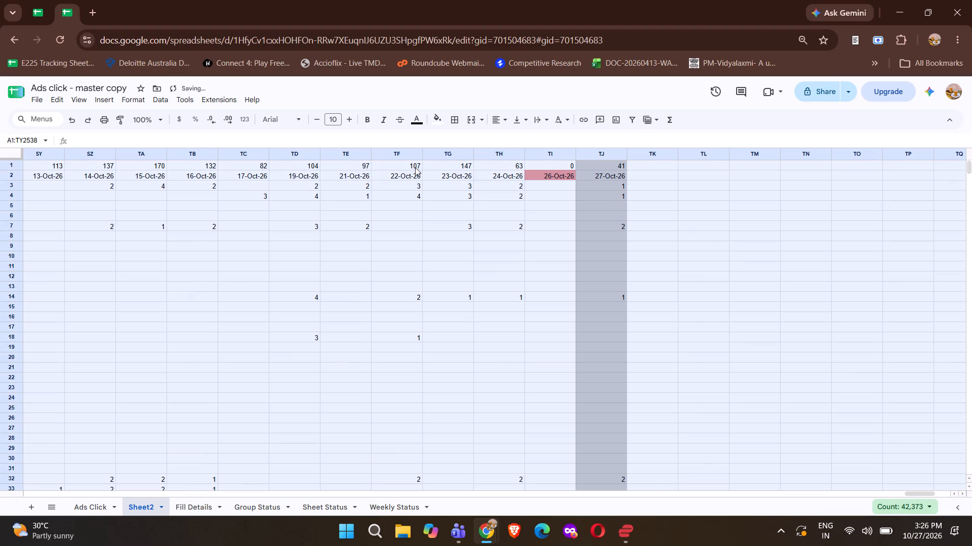
pyautogui.click(391, 156)
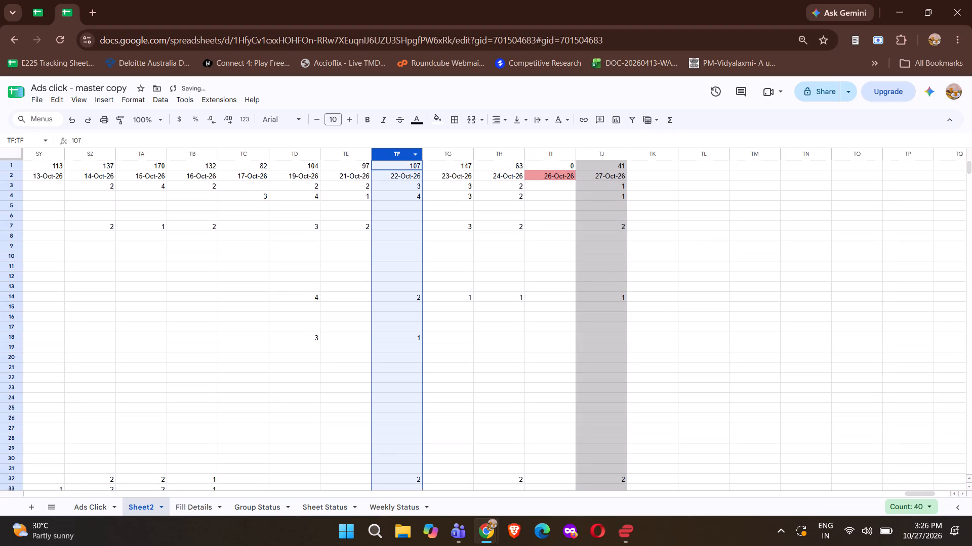
pyautogui.press('Left')
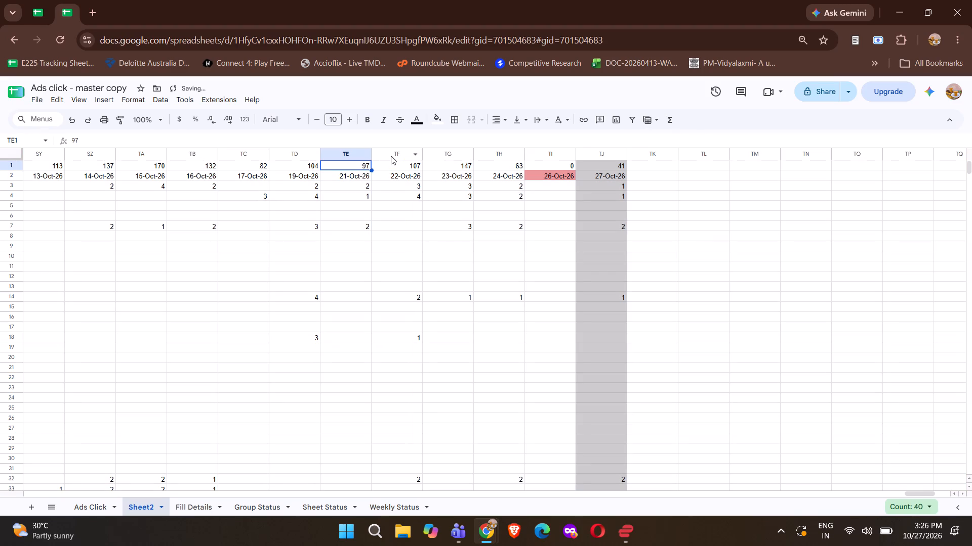
pyautogui.click(353, 156)
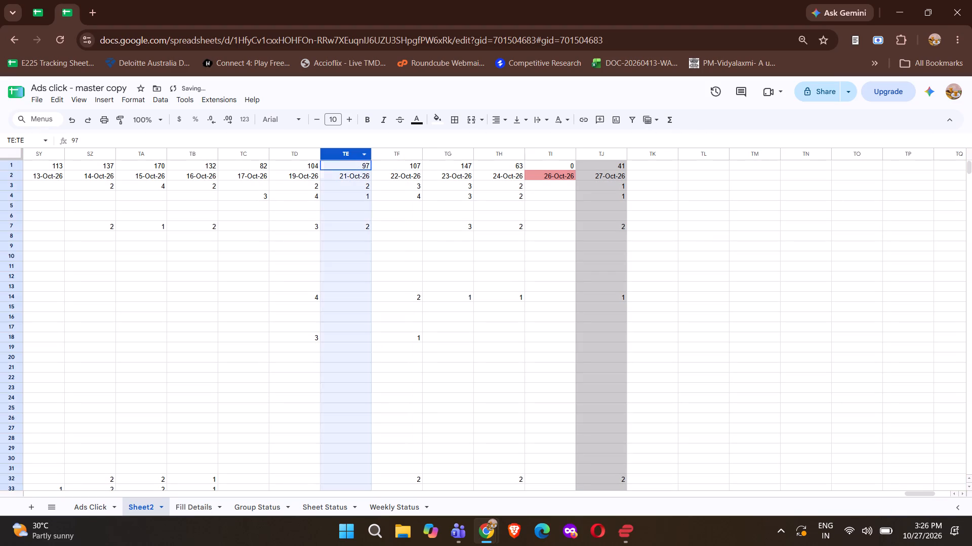
pyautogui.hotkey('ctrl', 'shift', 'Left')
pyautogui.hotkey('ctrl', 'shift', 'Left')
pyautogui.hotkey('ctrl', 'shift', 'Left')
pyautogui.hotkey('ctrl', 'shift', 'Left')
pyautogui.hotkey('ctrl', 'shift', 'Left')
pyautogui.hotkey('ctrl', 'shift', 'Left')
pyautogui.hotkey('ctrl', 'shift', 'Left')
pyautogui.hotkey('ctrl', 'shift', 'Left')
pyautogui.hotkey('ctrl', 'shift', 'Left')
pyautogui.hotkey('ctrl', 'shift', 'Left')
pyautogui.hotkey('ctrl', 'shift', 'Left')
pyautogui.hotkey('ctrl', 'shift', 'Left')
pyautogui.hotkey('ctrl', 'shift', 'Left')
pyautogui.hotkey('ctrl', 'shift', 'Left')
pyautogui.hotkey('ctrl', 'shift', 'Left')
pyautogui.hotkey('ctrl', 'shift', 'Left')
pyautogui.hotkey('ctrl', 'shift', 'Left')
pyautogui.hotkey('ctrl', 'shift', 'Left')
pyautogui.hotkey('ctrl', 'shift', 'Left')
pyautogui.hotkey('ctrl', 'shift', 'Left')
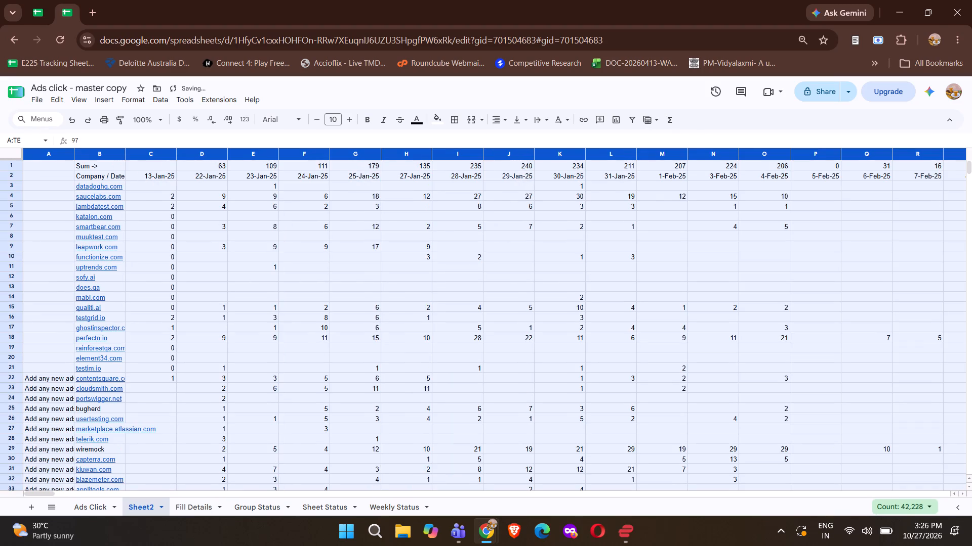
pyautogui.hotkey('shift', 'Right')
pyautogui.hotkey('shift', 'Right')
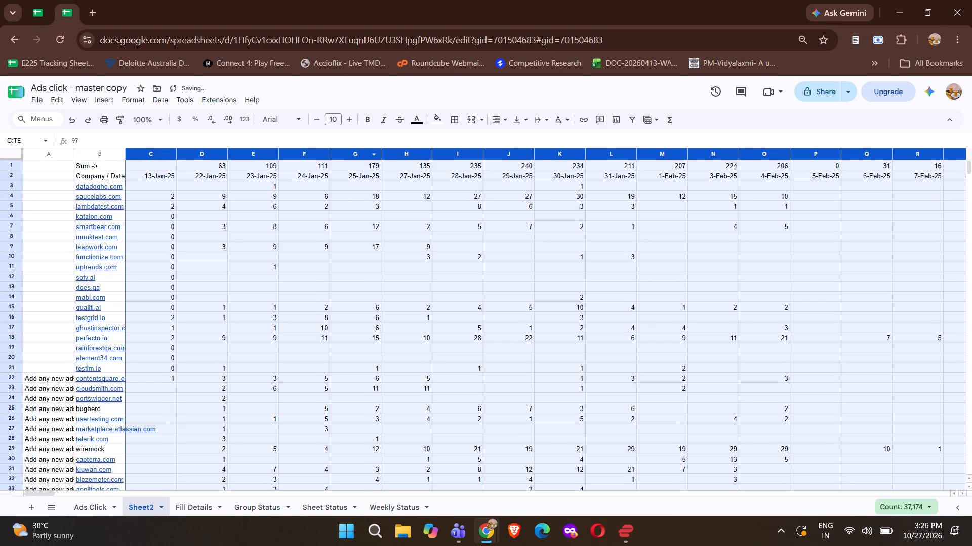
pyautogui.rightClick(363, 156)
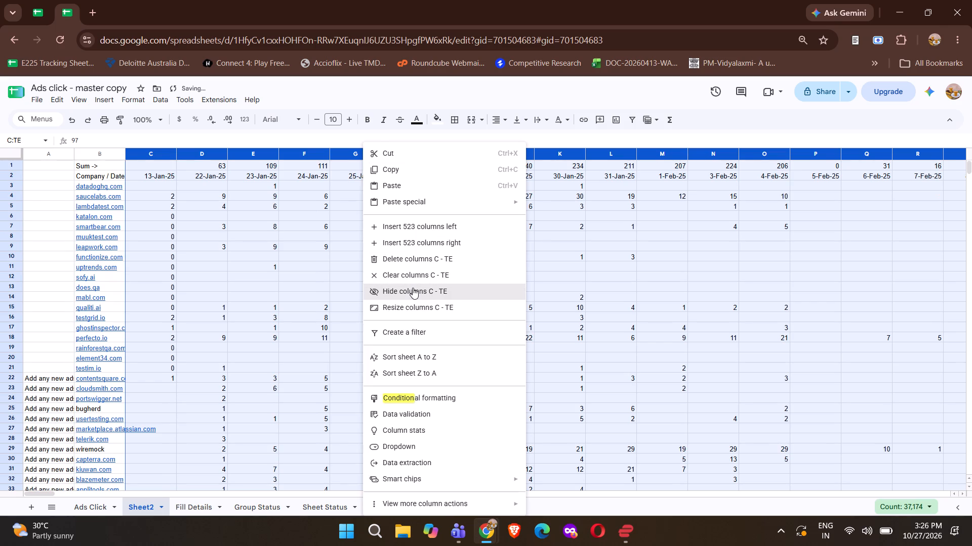
pyautogui.click(413, 288)
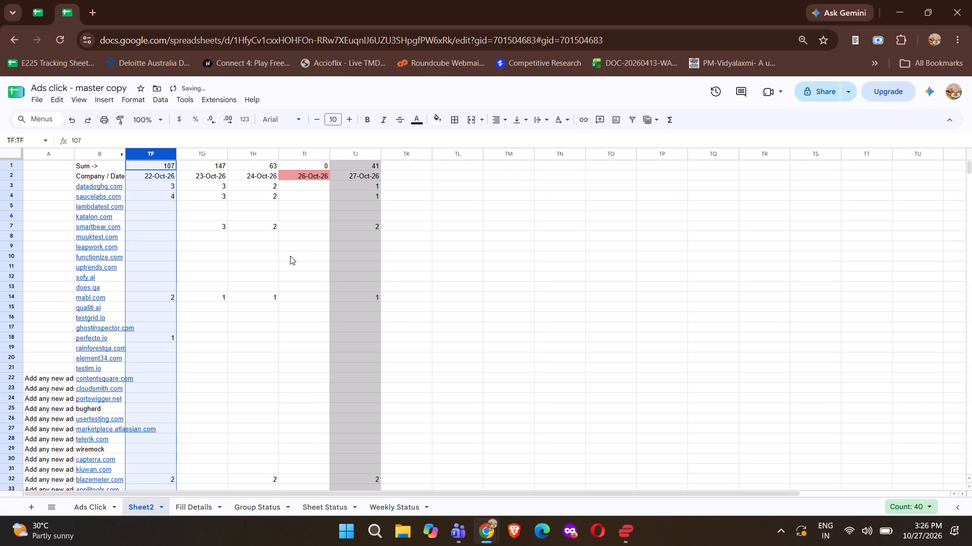
pyautogui.click(290, 256)
# Freeze the first 2 rows and the first 2 columns of Sheet2.
pyautogui.click(104, 150)
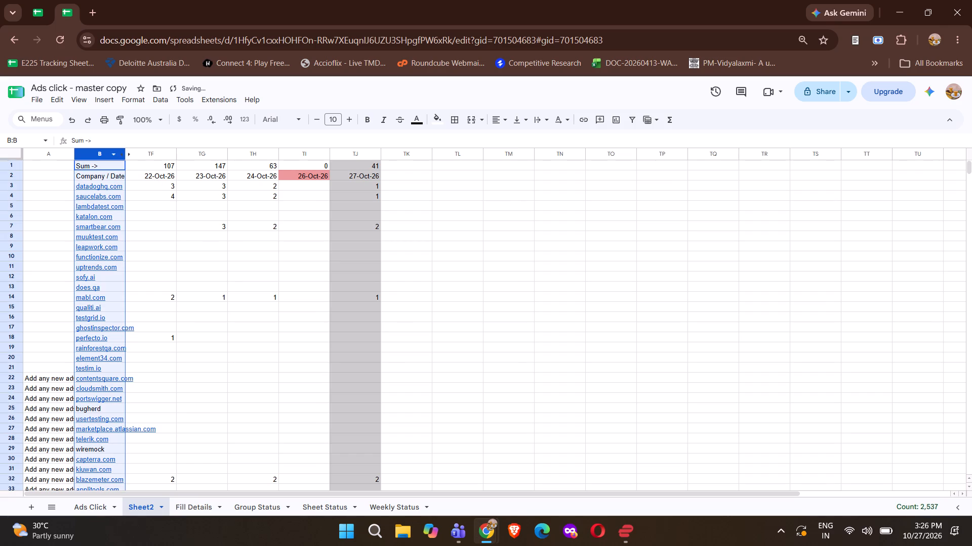
pyautogui.click(145, 102)
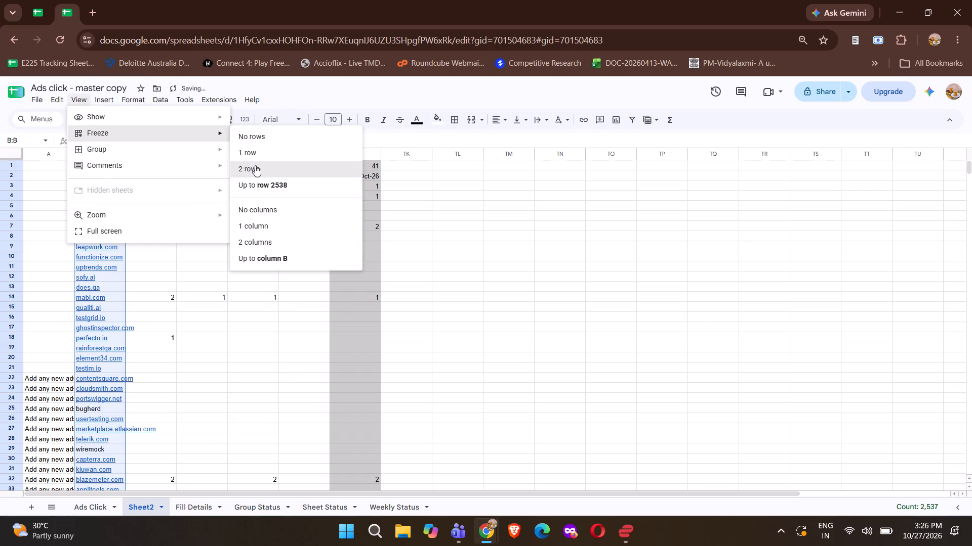
pyautogui.click(256, 166)
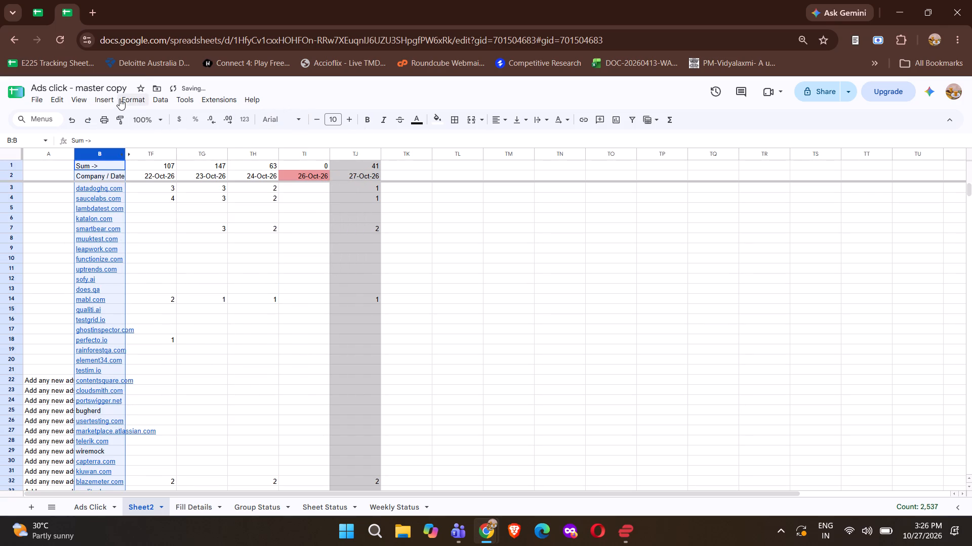
pyautogui.click(84, 100)
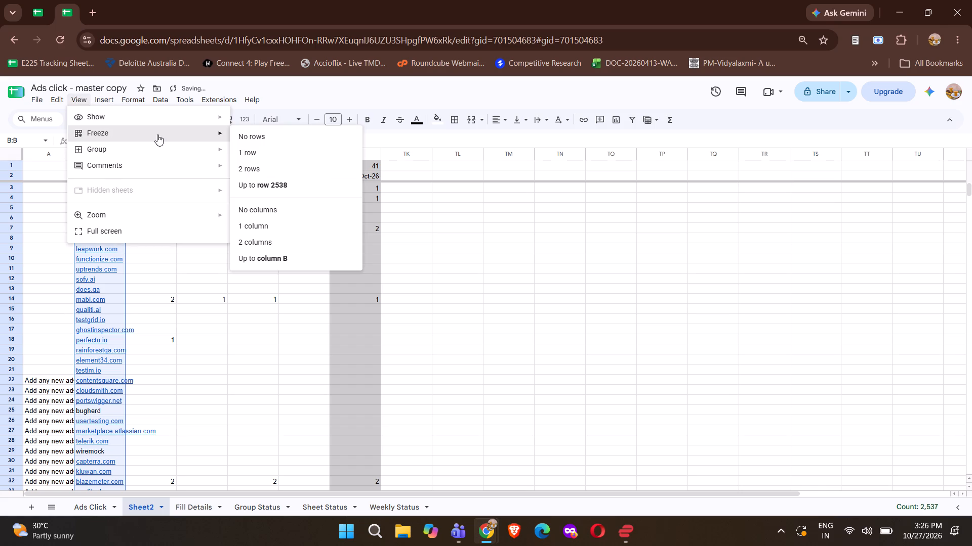
pyautogui.click(264, 241)
pyautogui.click(279, 293)
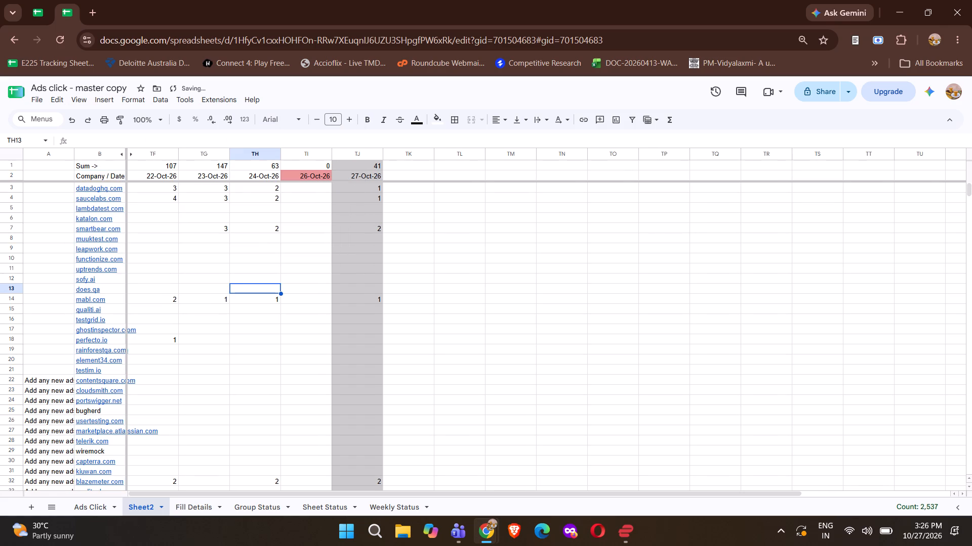
# Find "testmu" in Sheet2 and set the 27-Oct-26 value in the testmuai.com row to 33.
pyautogui.scroll(-3, 279, 293)
pyautogui.scroll(3, 279, 293)
pyautogui.hotkey('ctrl', 'f')
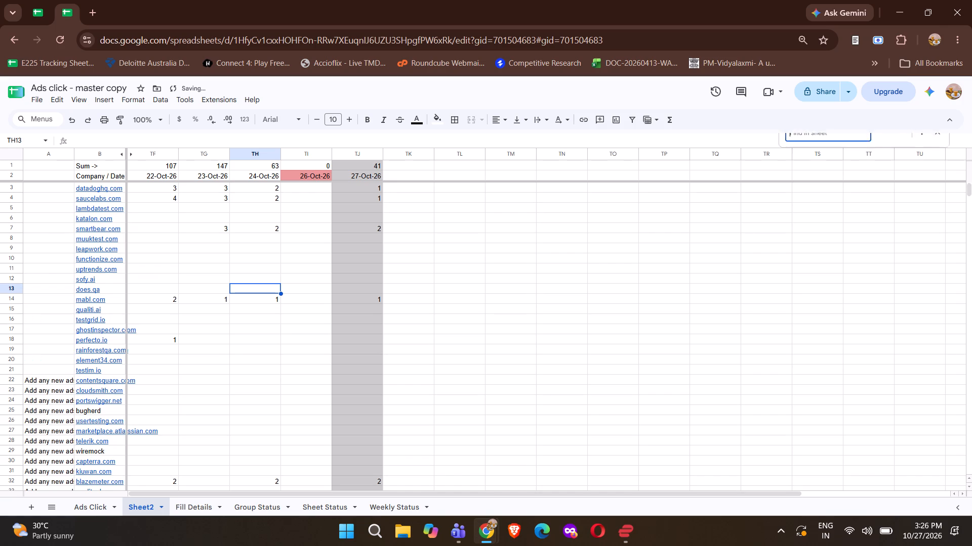
pyautogui.write('testmu')
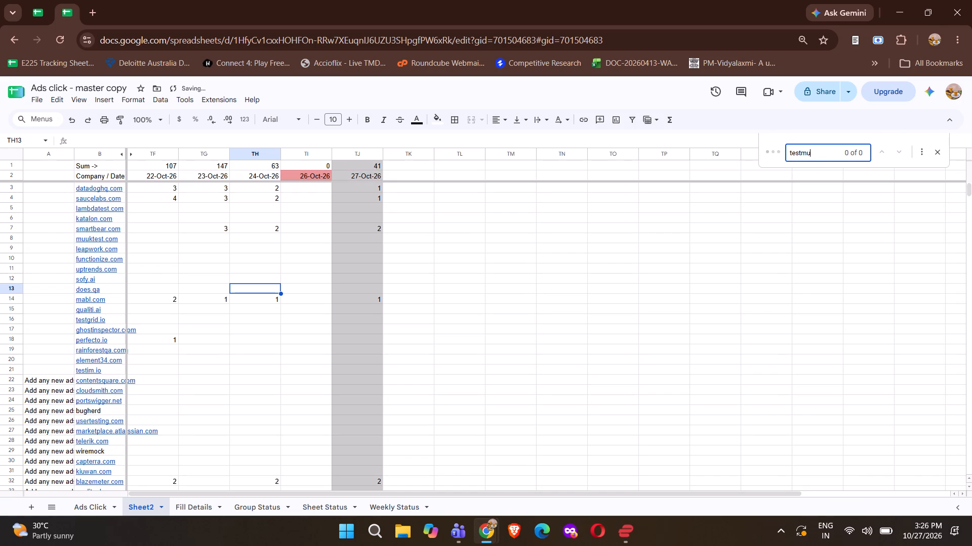
pyautogui.click(350, 488)
pyautogui.write('33')
pyautogui.press('Return')
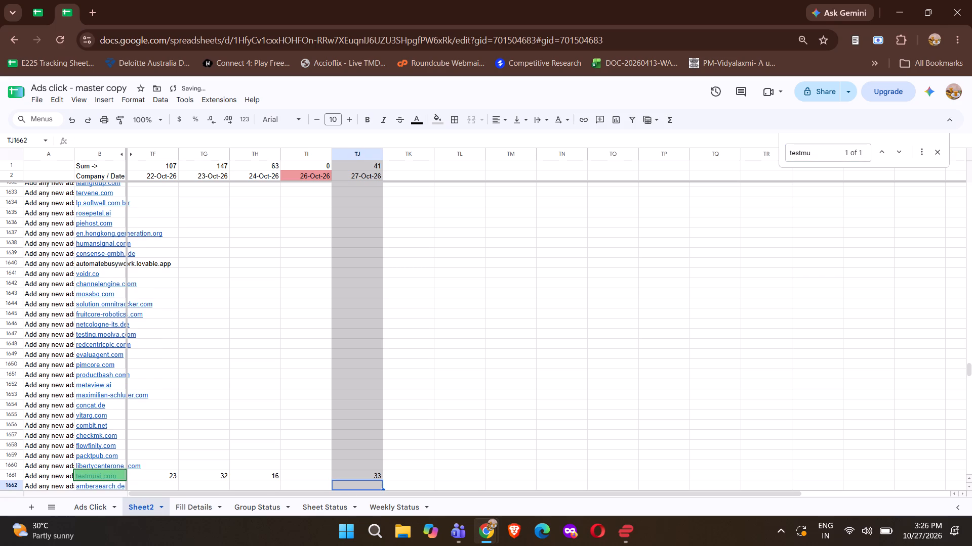
# Move Sheet2 ahead of the Ads Click sheet so it comes first in the sheet order.
pyautogui.click(145, 507)
pyautogui.moveTo(137, 506); pyautogui.dragTo(90, 512)
# Rename Sheet2 in the master copy as "Ads click tracker".
pyautogui.doubleClick(83, 508)
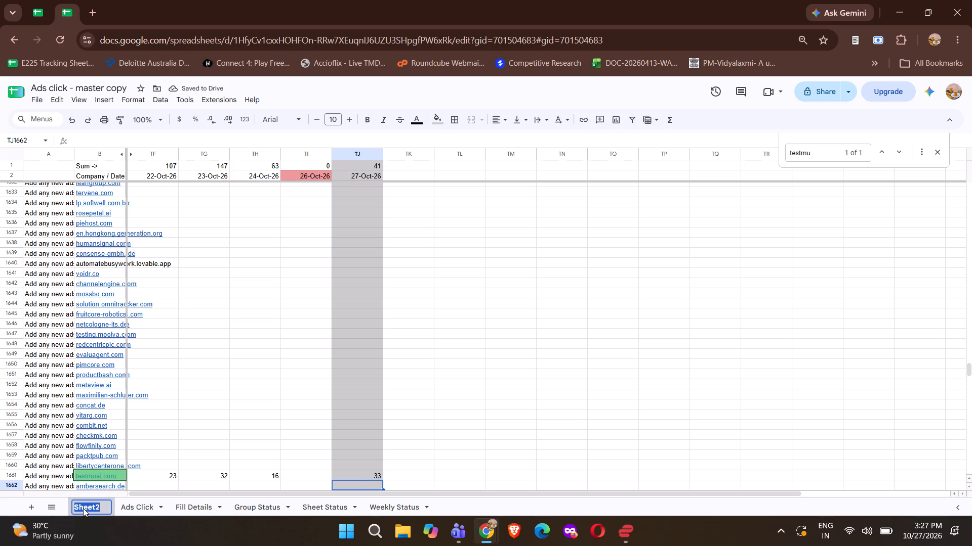
pyautogui.hotkey('alt', 'Tab')
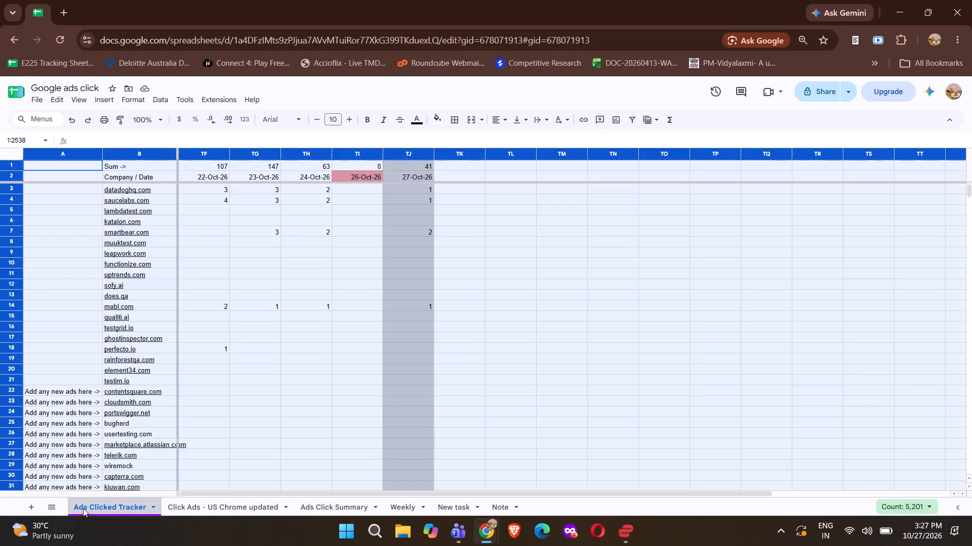
pyautogui.hotkey('alt', 'Tab')
pyautogui.doubleClick(83, 508)
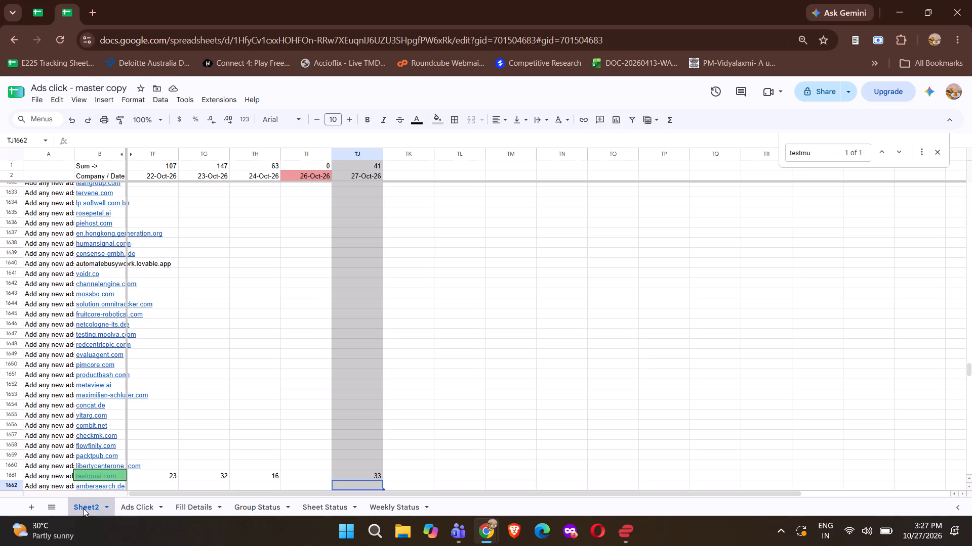
pyautogui.write('Asd')
pyautogui.press('space')
pyautogui.write('==')
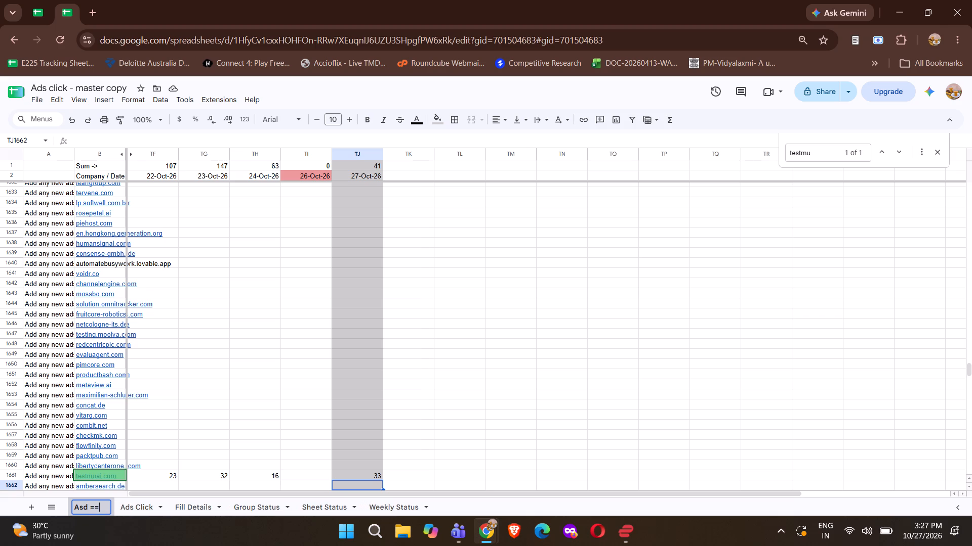
pyautogui.press('BackSpace')
pyautogui.press('BackSpace')
pyautogui.press('BackSpace')
pyautogui.press('BackSpace')
pyautogui.press('BackSpace')
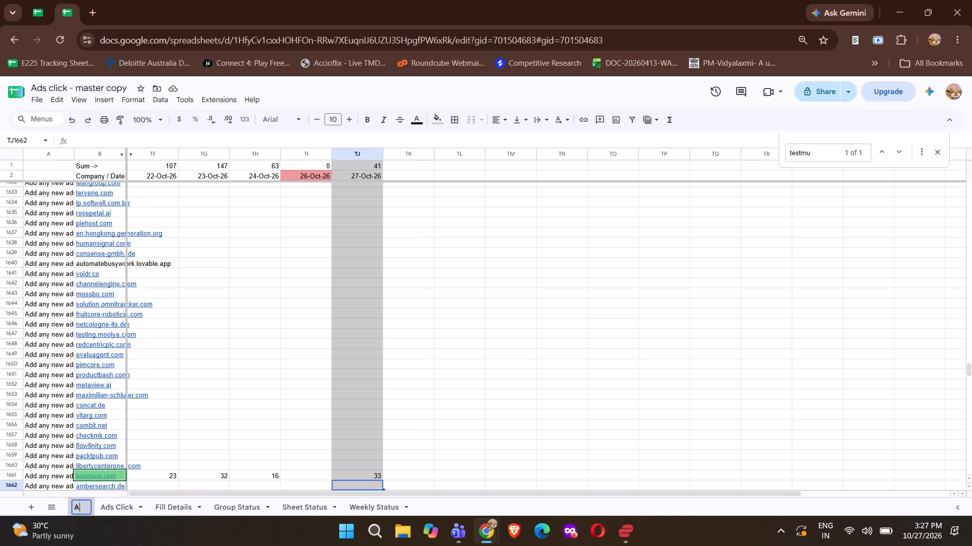
pyautogui.write('ds')
pyautogui.press('space')
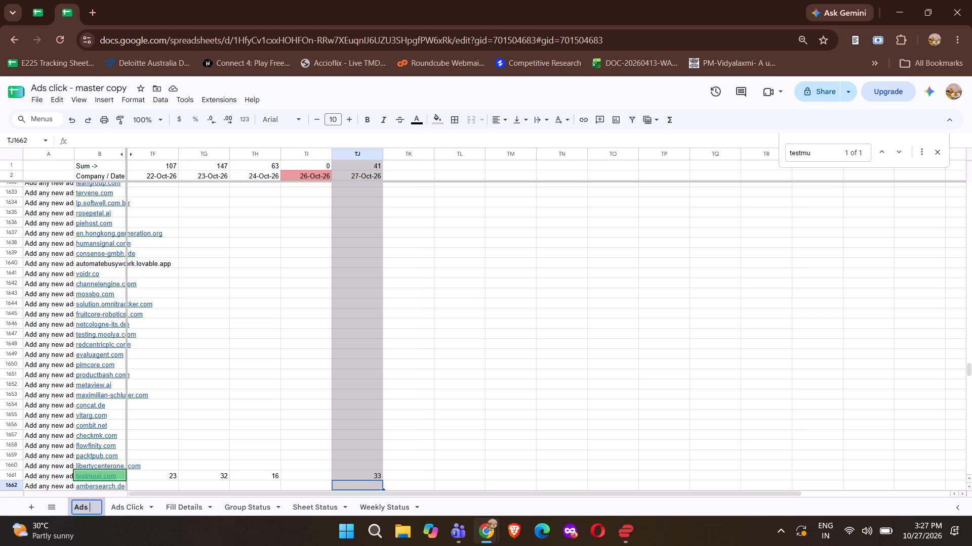
pyautogui.write('click')
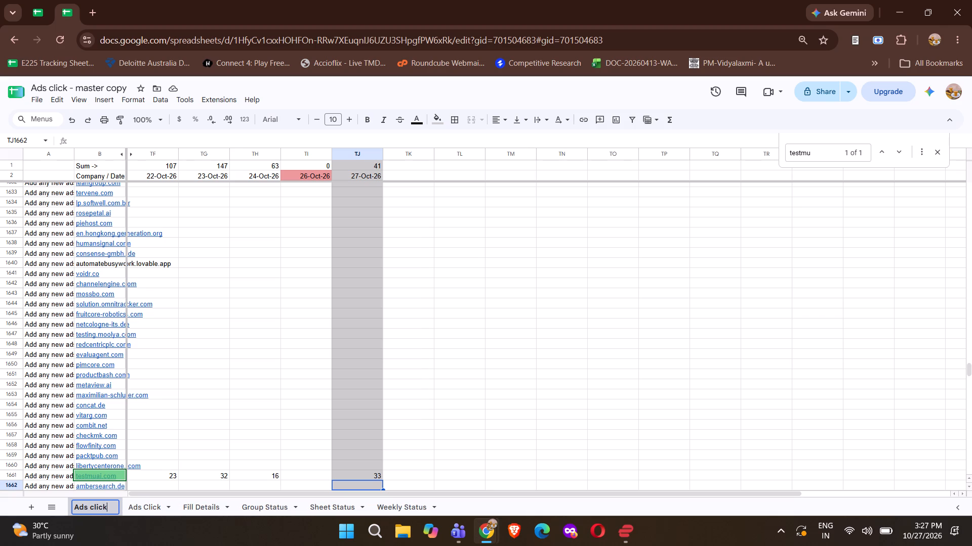
pyautogui.press('space')
pyautogui.write('trackwer')
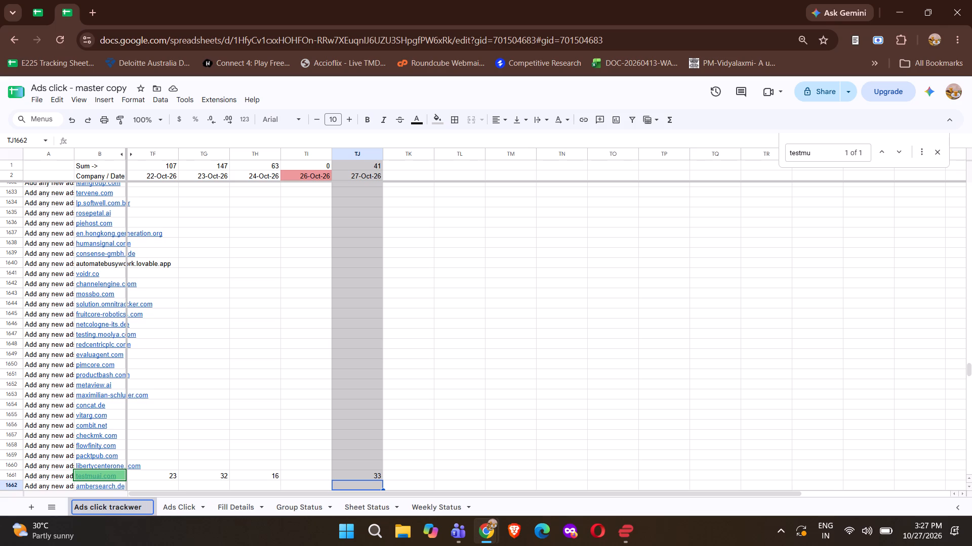
pyautogui.press('BackSpace')
pyautogui.press('BackSpace')
pyautogui.press('BackSpace')
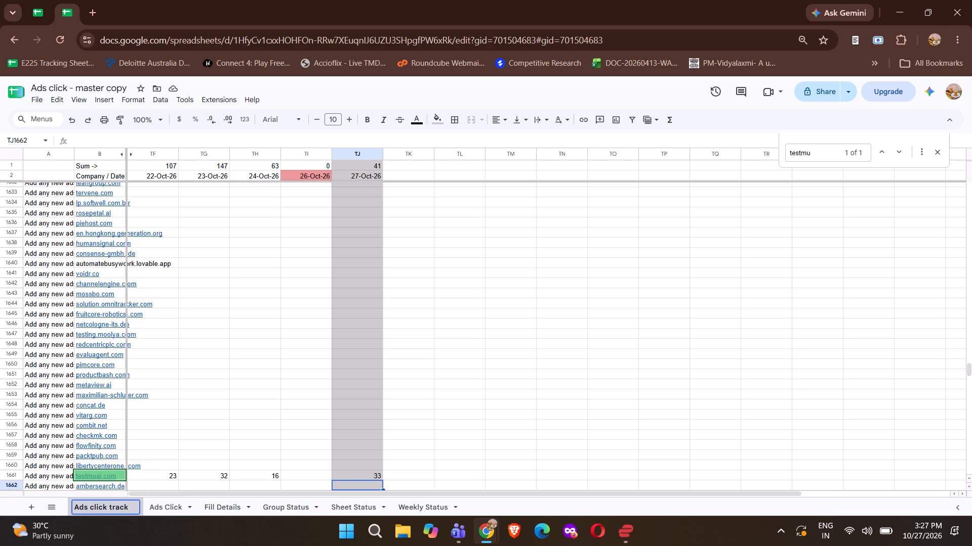
pyautogui.write('er')
pyautogui.press('Return')
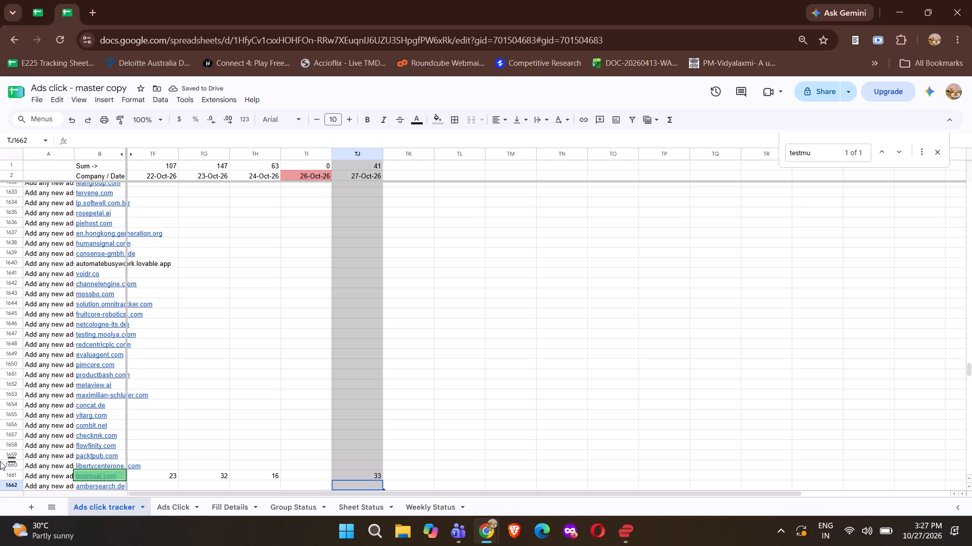
# Copy the client message block from the Note sheet of Google ads click into the master copy's Sheet Status sheet at H2.
pyautogui.hotkey('alt', 'Tab')
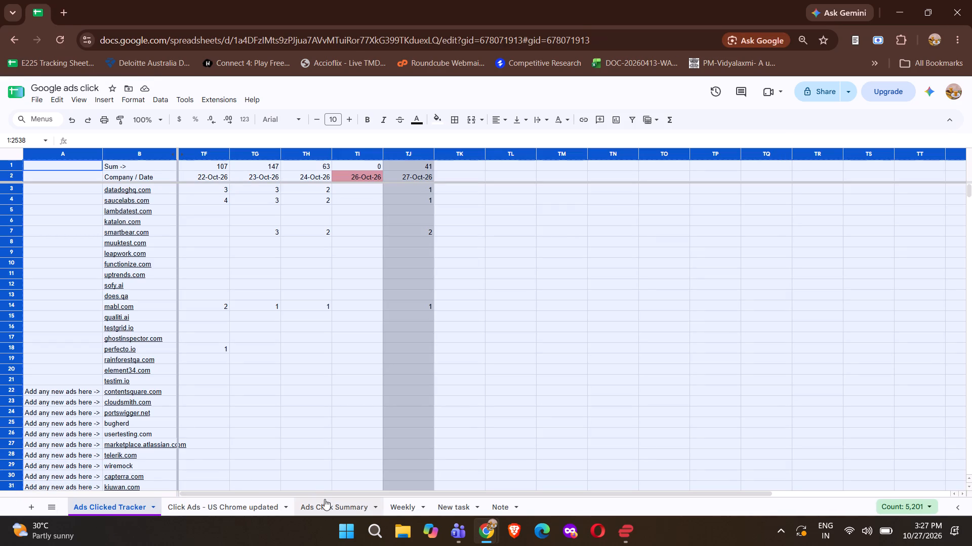
pyautogui.click(446, 507)
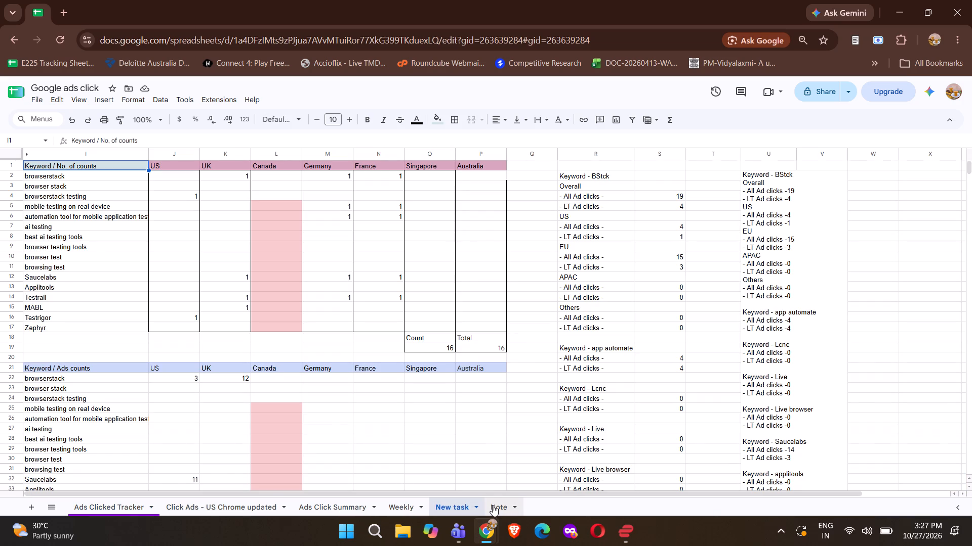
pyautogui.click(493, 505)
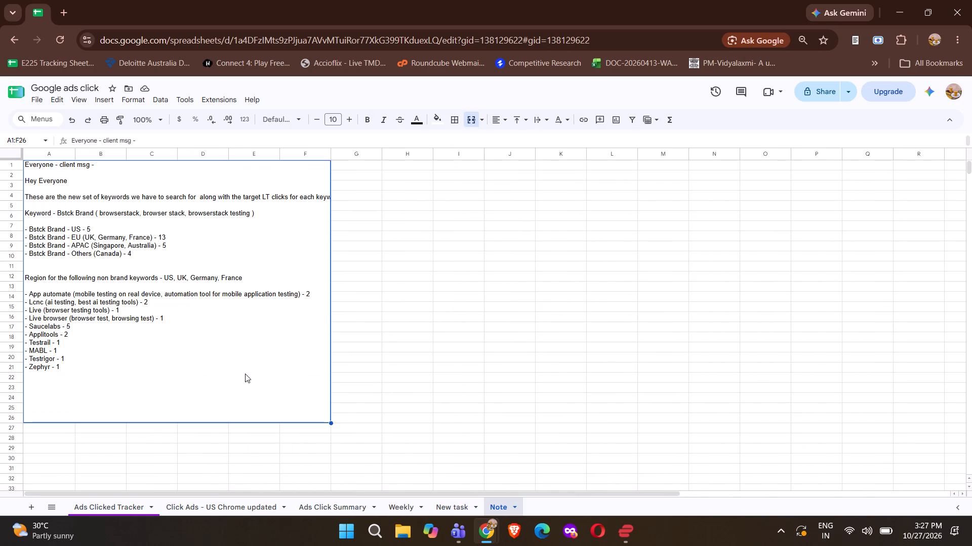
pyautogui.click(241, 367)
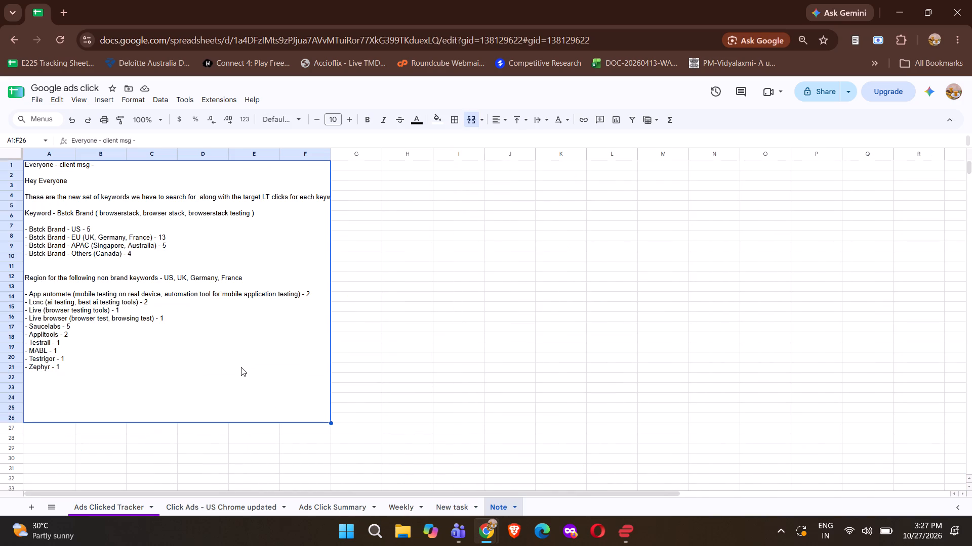
pyautogui.hotkey('ctrl', 'c')
pyautogui.hotkey('alt', 'Tab')
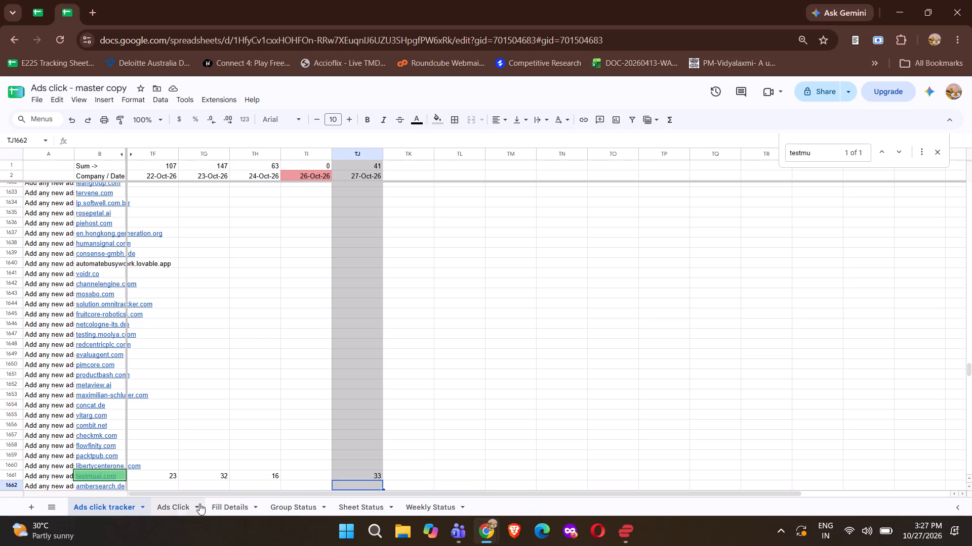
pyautogui.click(417, 500)
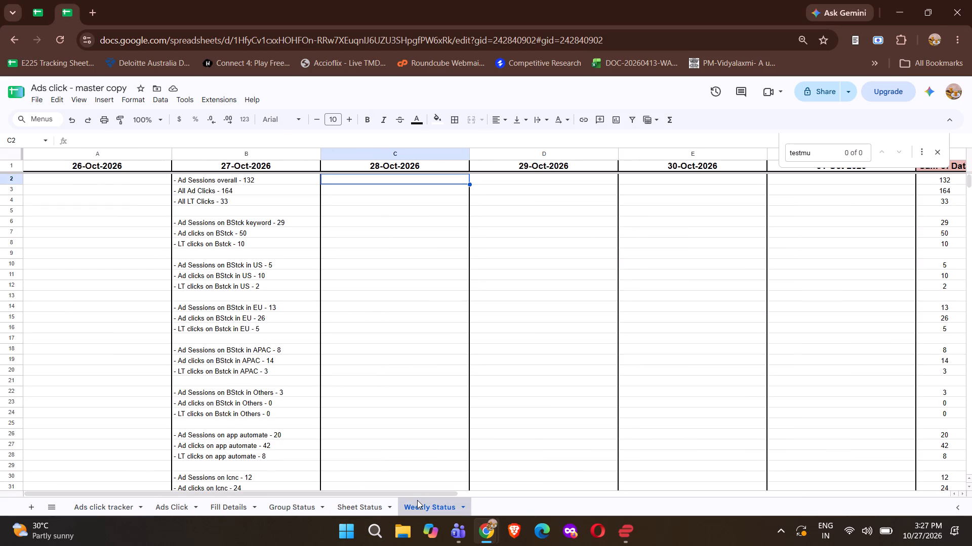
pyautogui.click(364, 500)
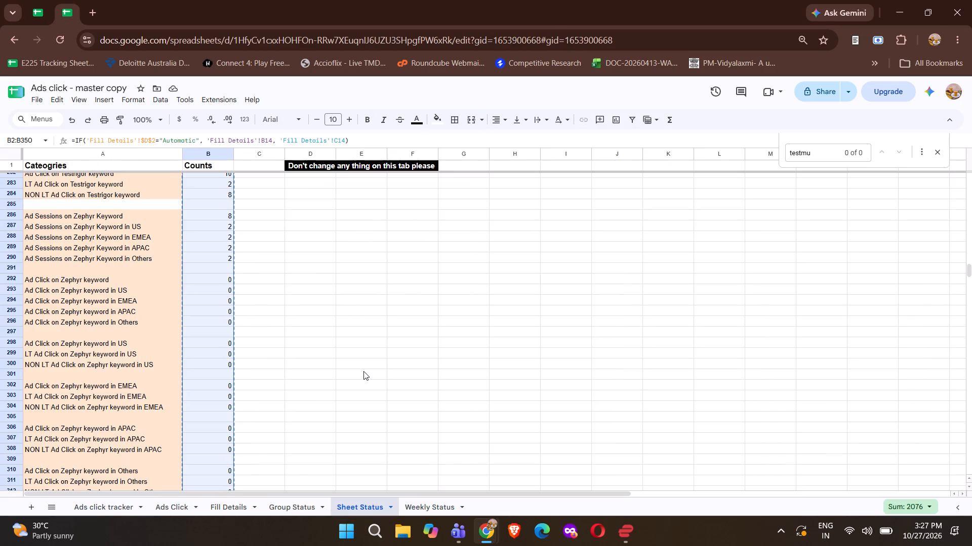
pyautogui.scroll(20, 363, 371)
pyautogui.scroll(6, 363, 371)
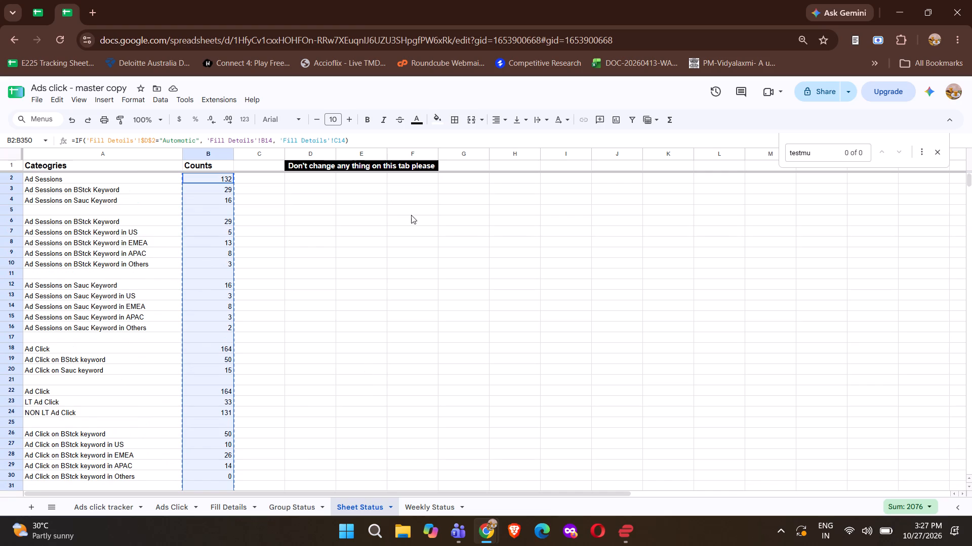
pyautogui.click(503, 183)
pyautogui.hotkey('ctrl', 'v')
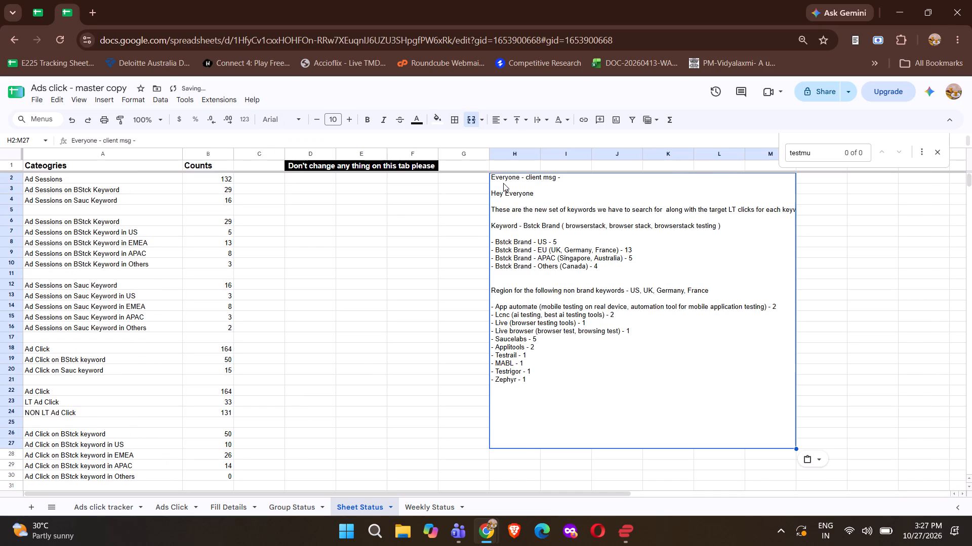
pyautogui.click(395, 264)
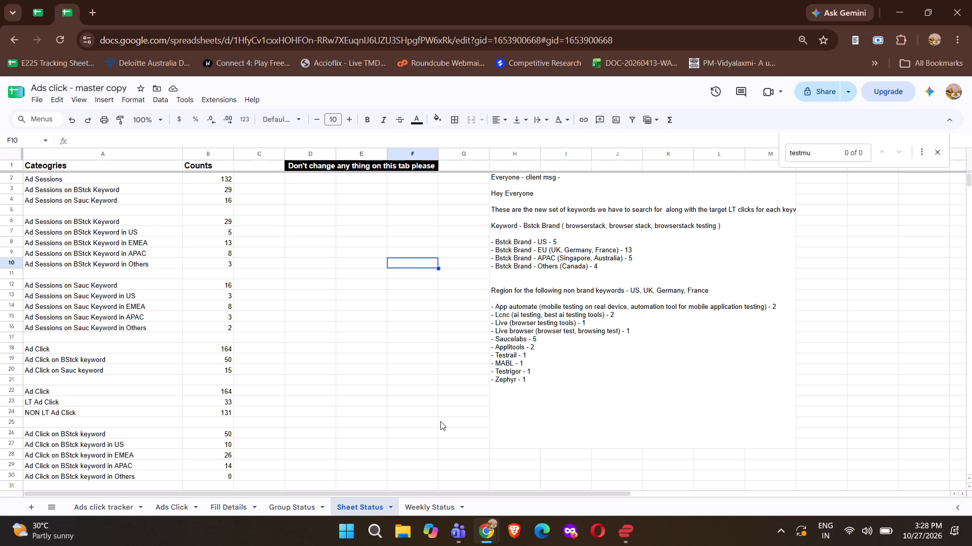
# Review the Weekly Status, Group Status and Fill Details sheets, and return to the Ads click tracker sheet.
pyautogui.click(412, 509)
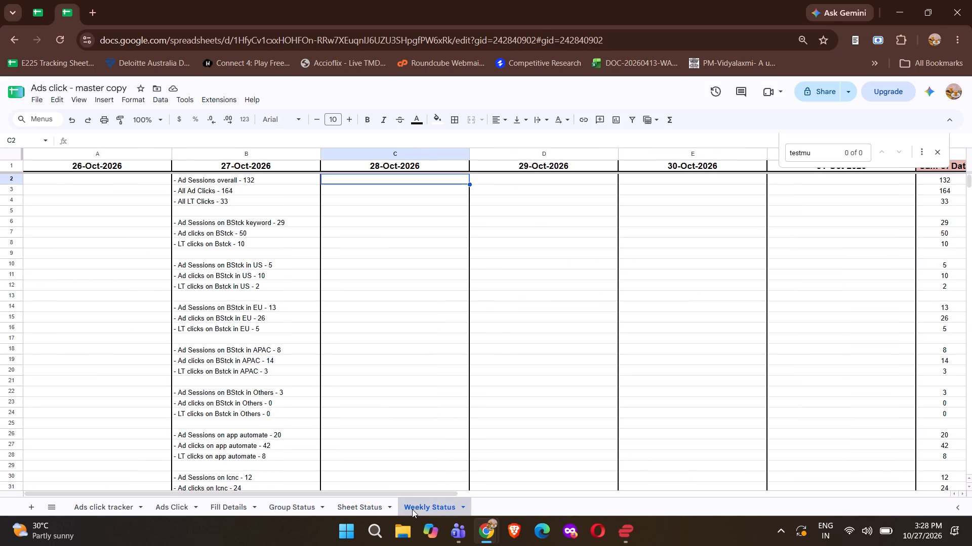
pyautogui.click(293, 504)
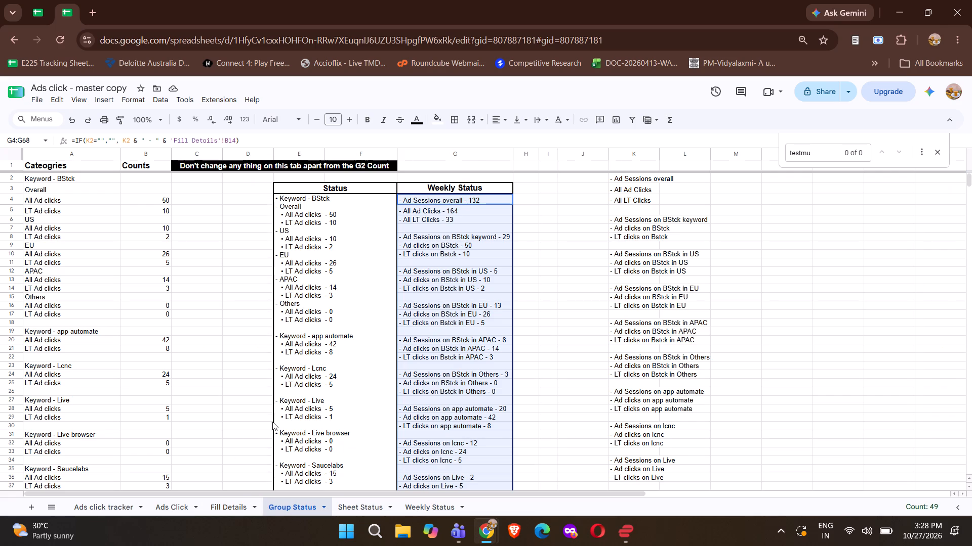
pyautogui.scroll(-3, 289, 437)
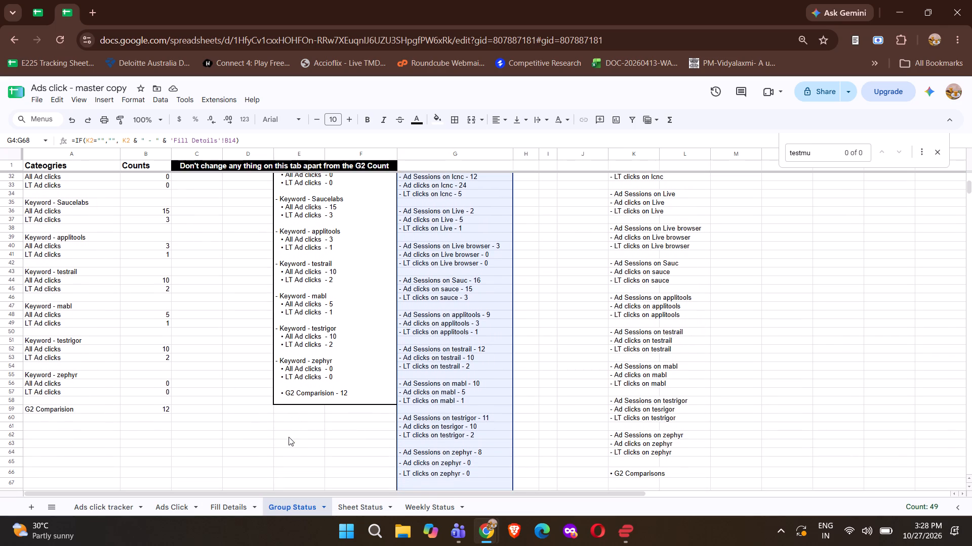
pyautogui.click(219, 508)
pyautogui.click(111, 504)
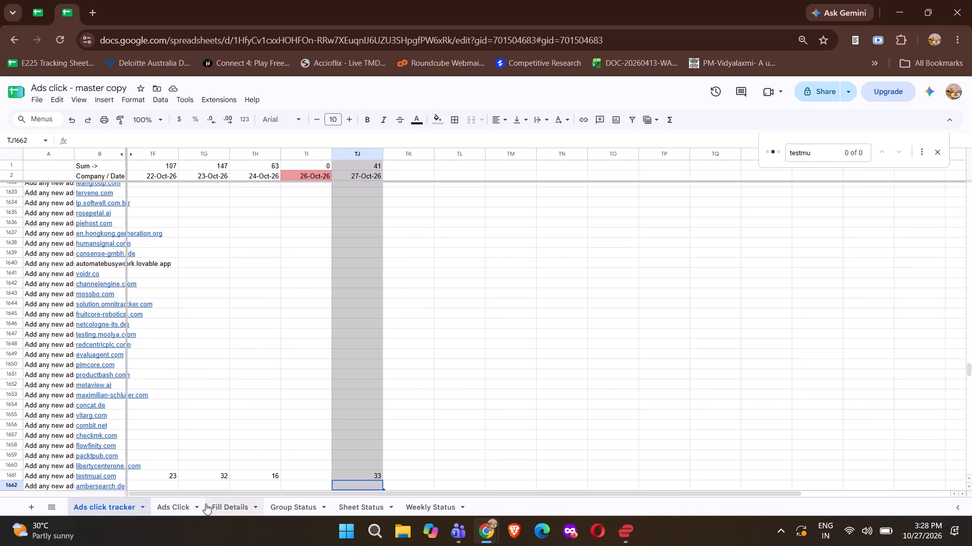
pyautogui.click(242, 506)
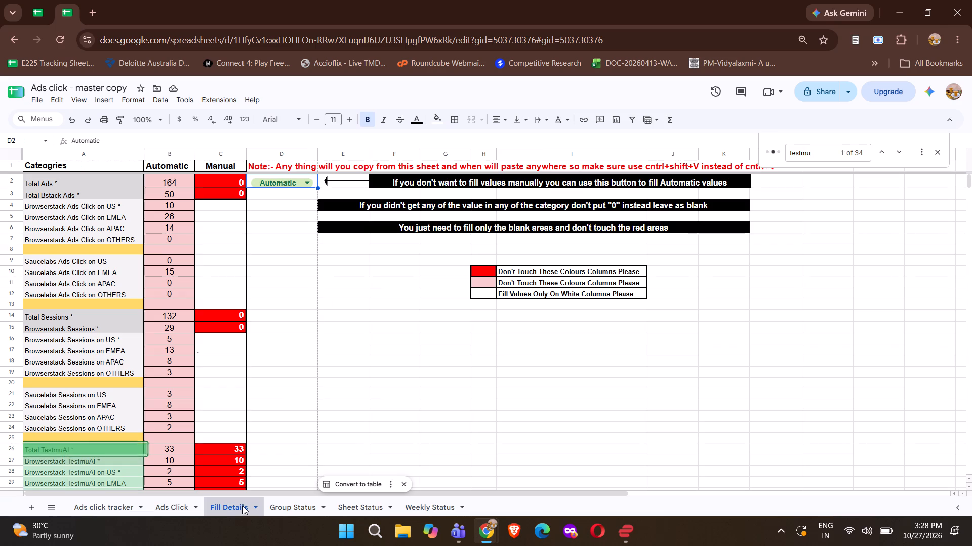
pyautogui.click(86, 514)
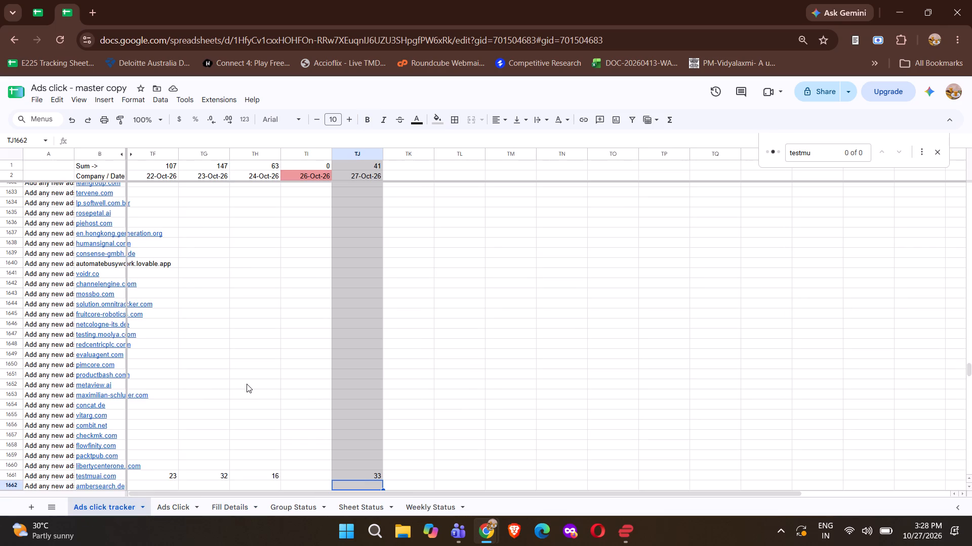
# Search the Ads click tracker sheet for "testmo".
pyautogui.scroll(3, 247, 384)
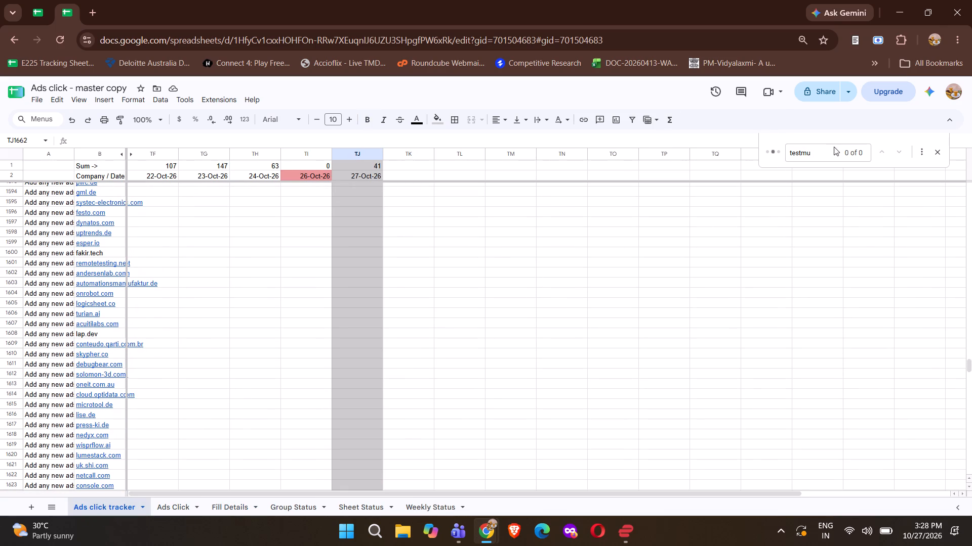
pyautogui.click(829, 154)
pyautogui.press('BackSpace')
pyautogui.press('BackSpace')
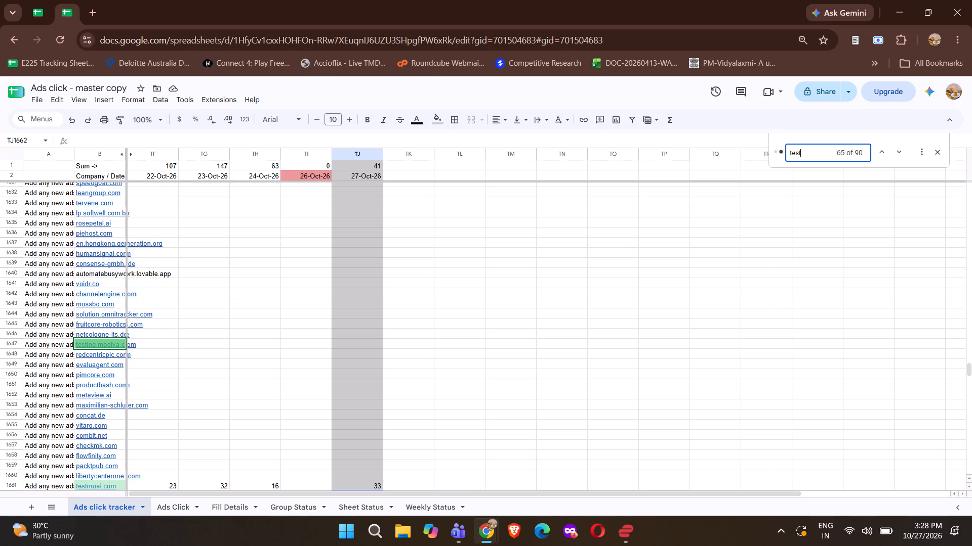
pyautogui.write('mo')
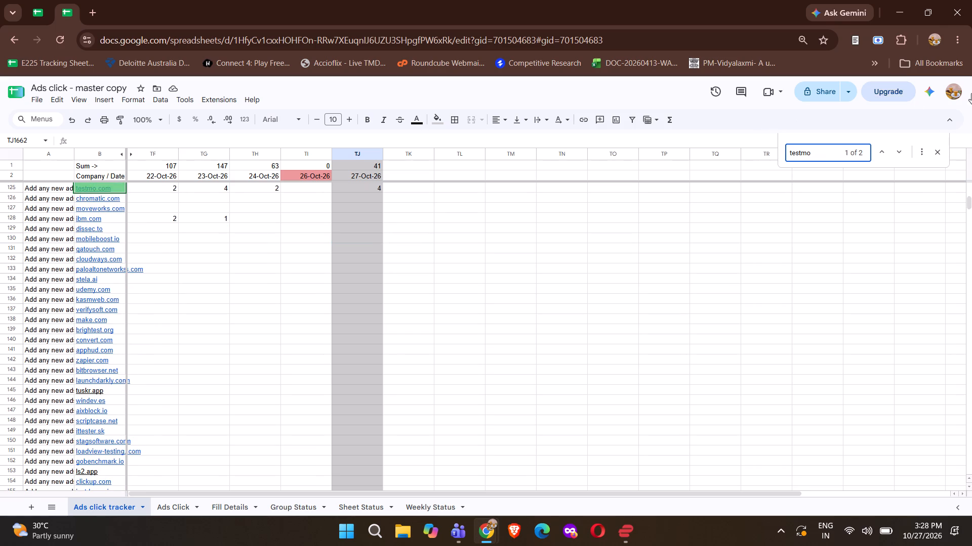
# Set the 27-Oct-26 values to 3 for datadoghq.com and 4 for saucelabs.com in the Ads click tracker sheet.
pyautogui.click(376, 174)
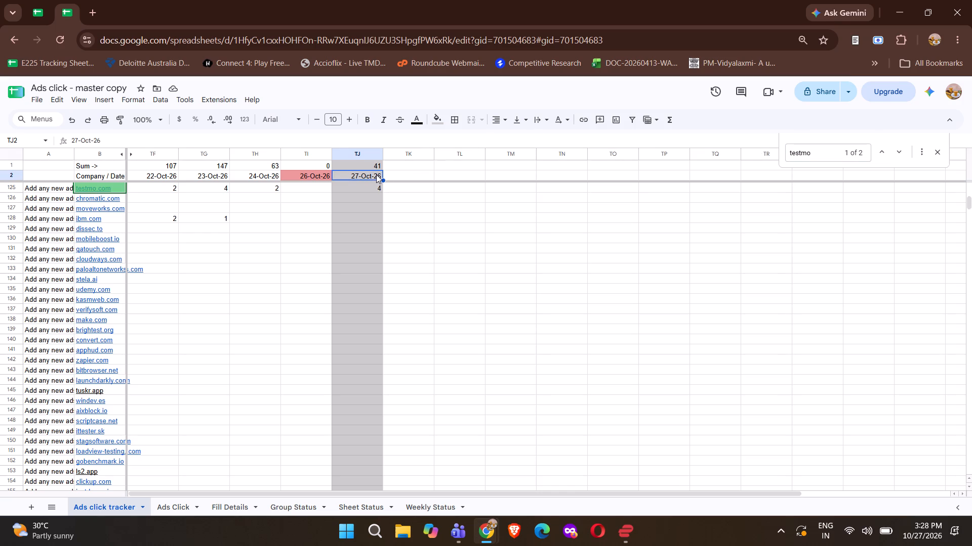
pyautogui.press('Down')
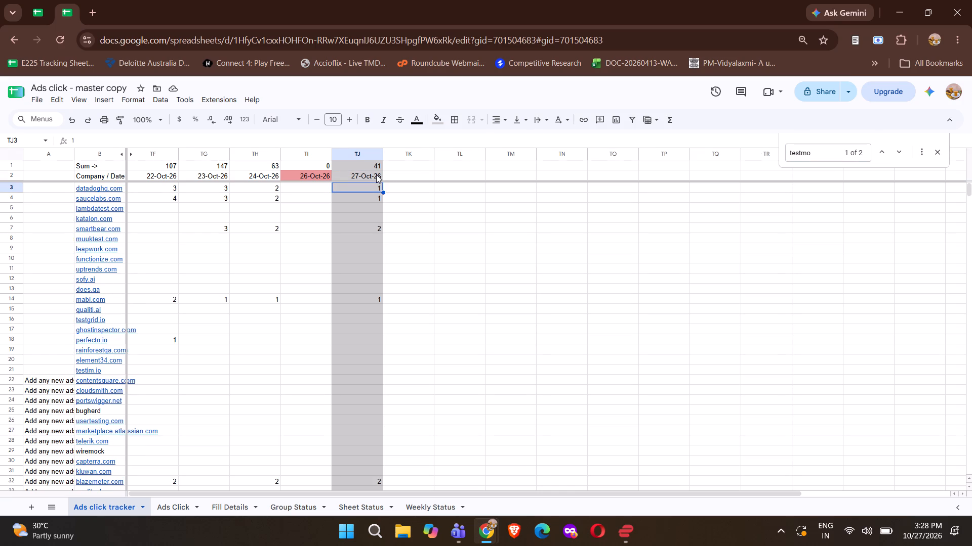
pyautogui.click(374, 190)
pyautogui.press('3')
pyautogui.press('Return')
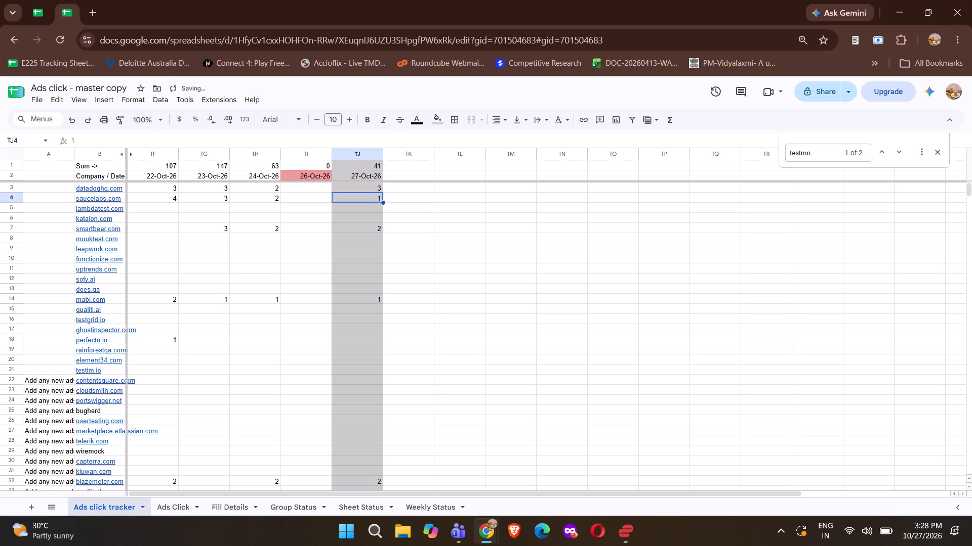
pyautogui.press('4')
pyautogui.press('Return')
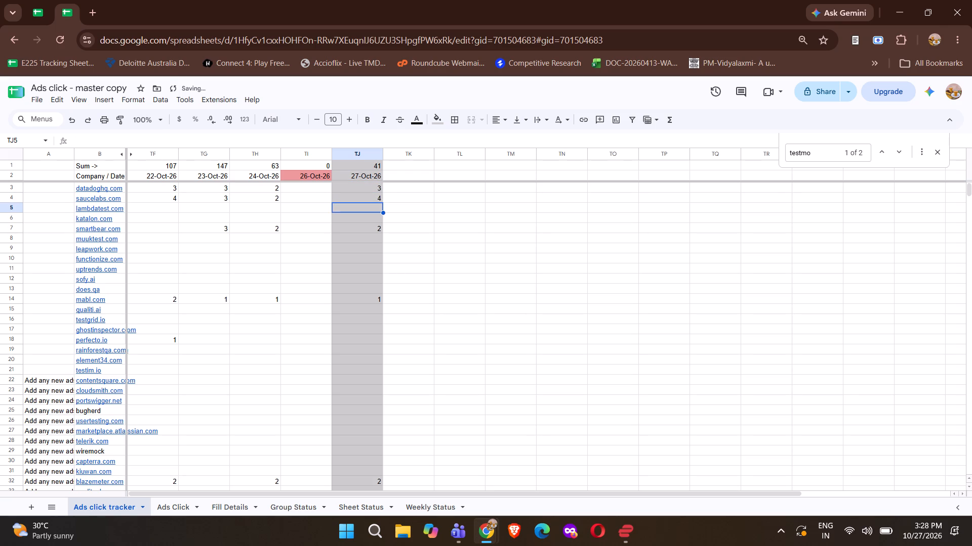
# Set the 27-Oct-26 values to 2 for mabl.com, 3 for testlio.com and 4 for uipath.com in the Ads click tracker sheet.
pyautogui.scroll(-1, 369, 288)
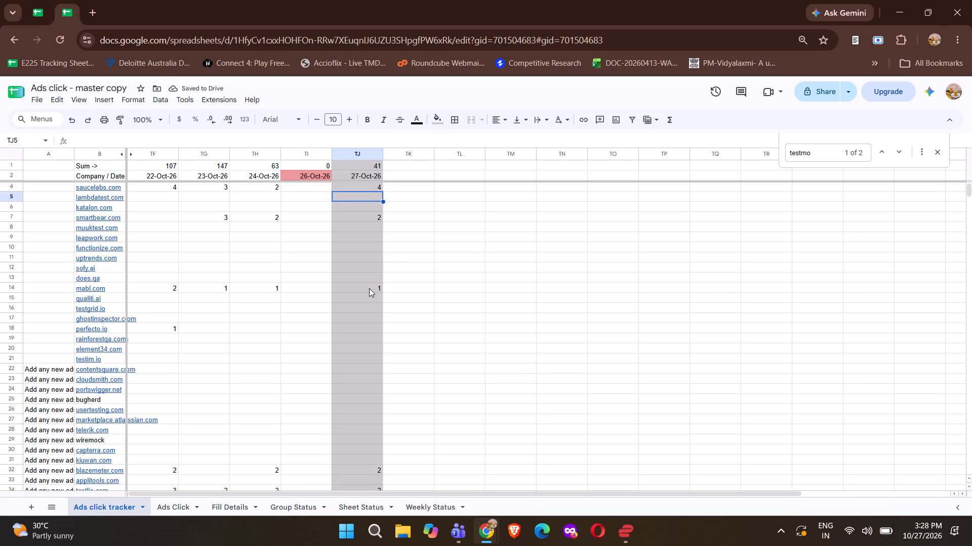
pyautogui.click(369, 288)
pyautogui.press('2')
pyautogui.press('Return')
pyautogui.scroll(-2, 369, 288)
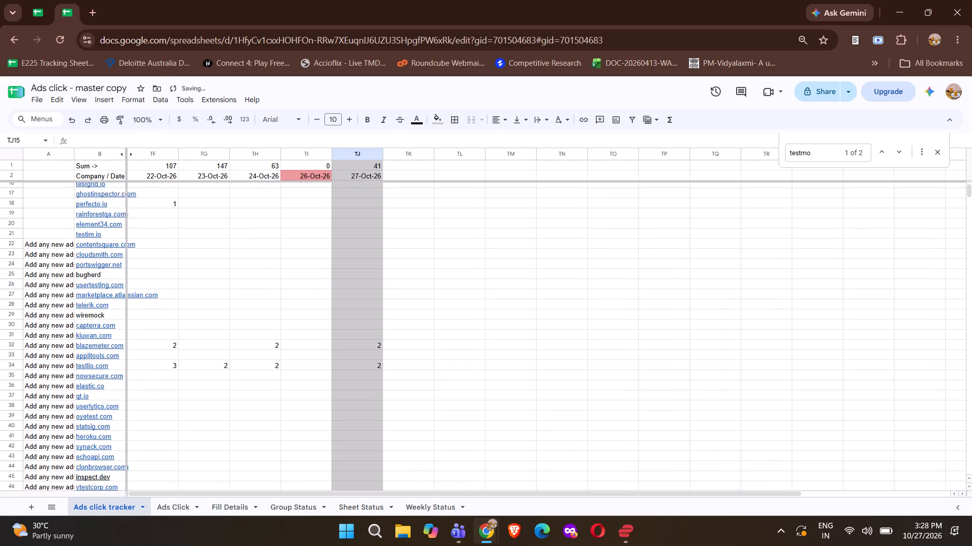
pyautogui.scroll(-1, 369, 288)
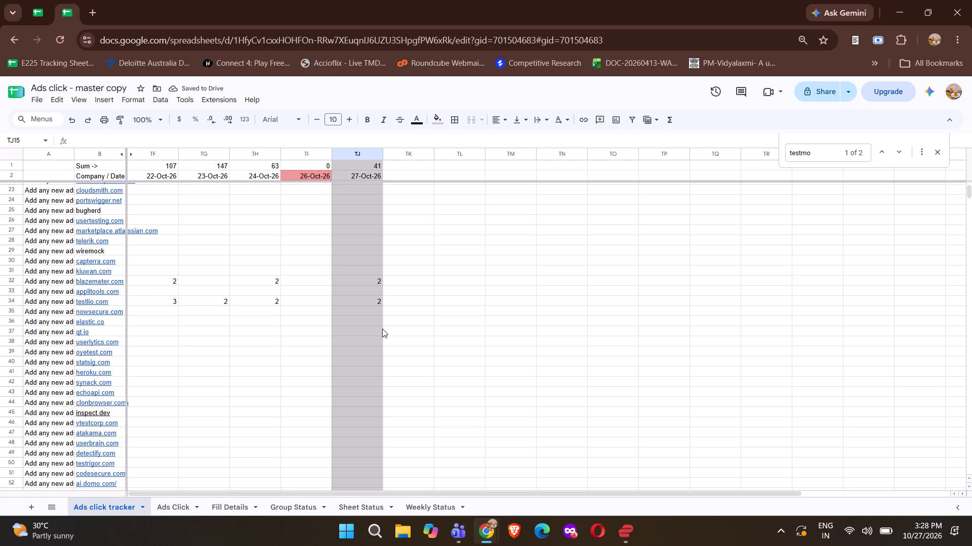
pyautogui.click(350, 303)
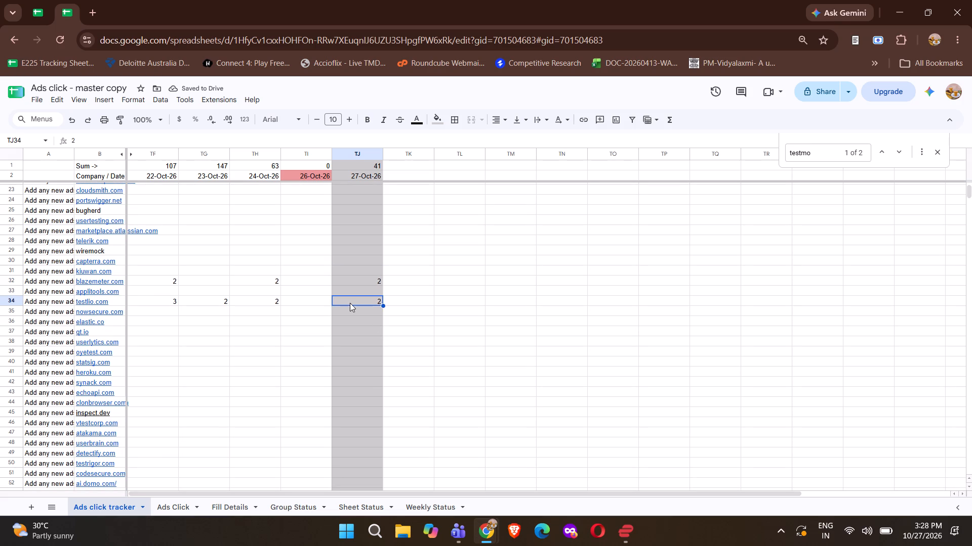
pyautogui.press('3')
pyautogui.press('Return')
pyautogui.scroll(-3, 350, 303)
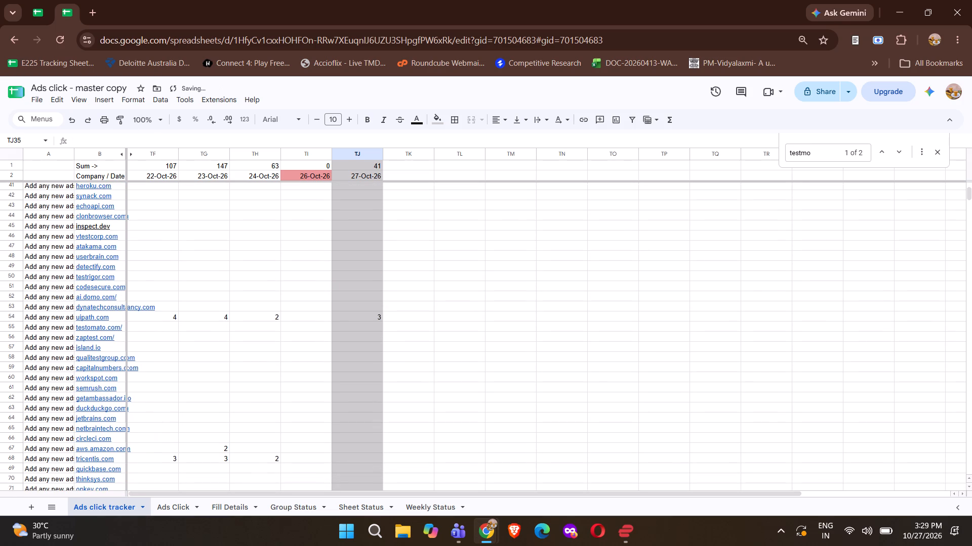
pyautogui.scroll(-2, 350, 303)
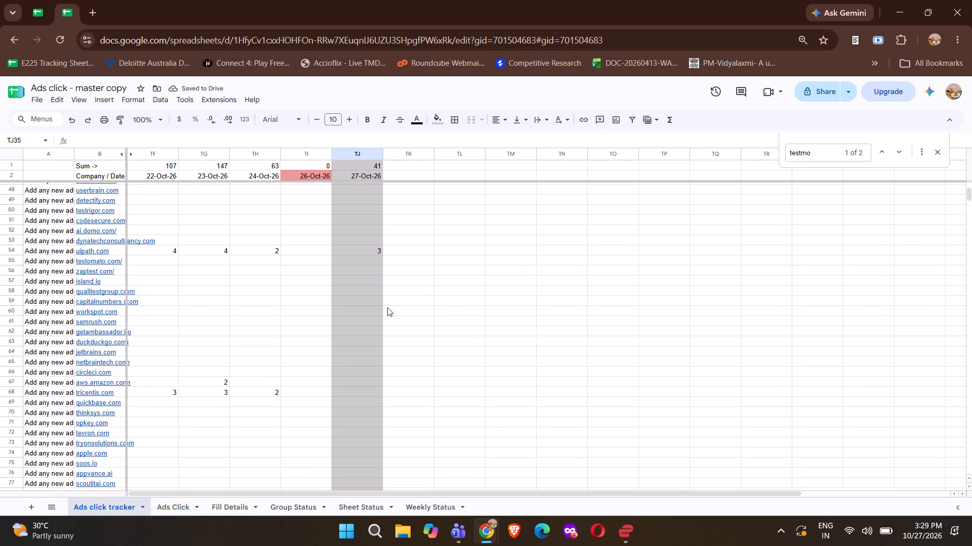
pyautogui.click(364, 250)
pyautogui.press('4')
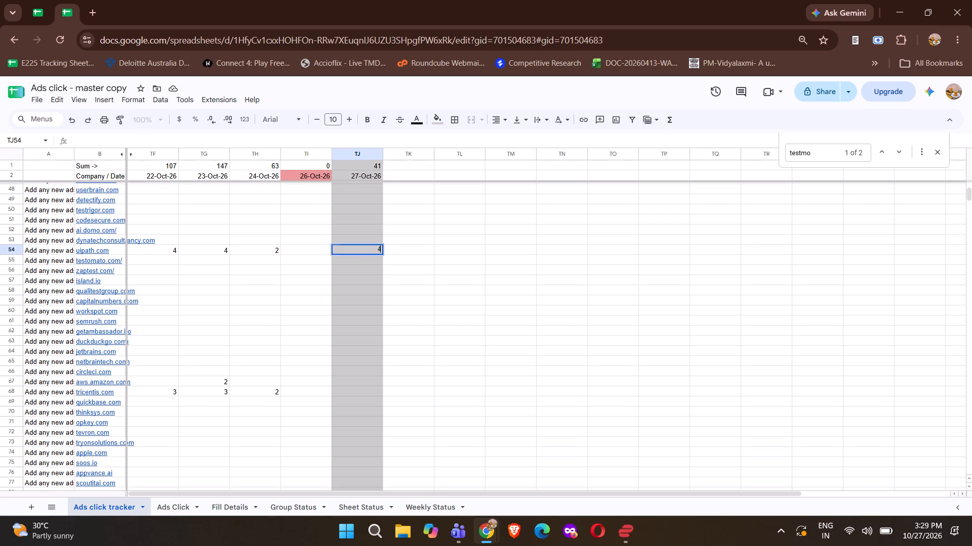
pyautogui.press('Return')
pyautogui.click(519, 325)
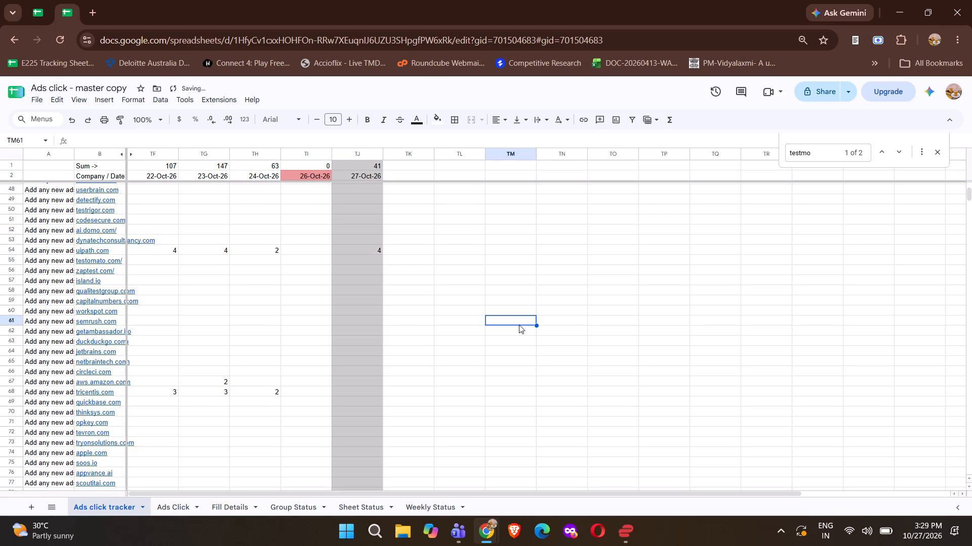
# Copy the 27-Oct-26 Sum cell from Google ads click's Ads Clicked Tracker and paste only its formula into TJ1 of the master copy.
pyautogui.doubleClick(358, 167)
pyautogui.click(398, 181)
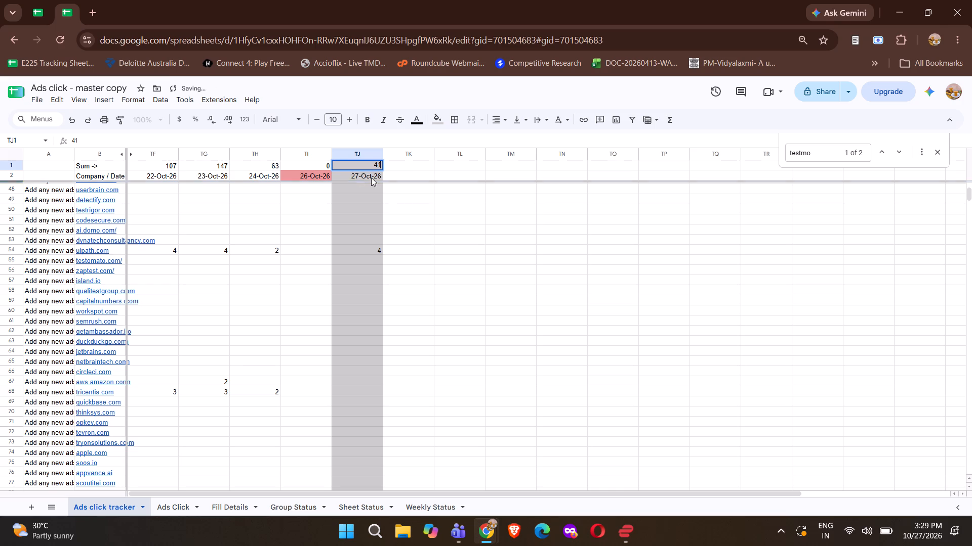
pyautogui.click(321, 162)
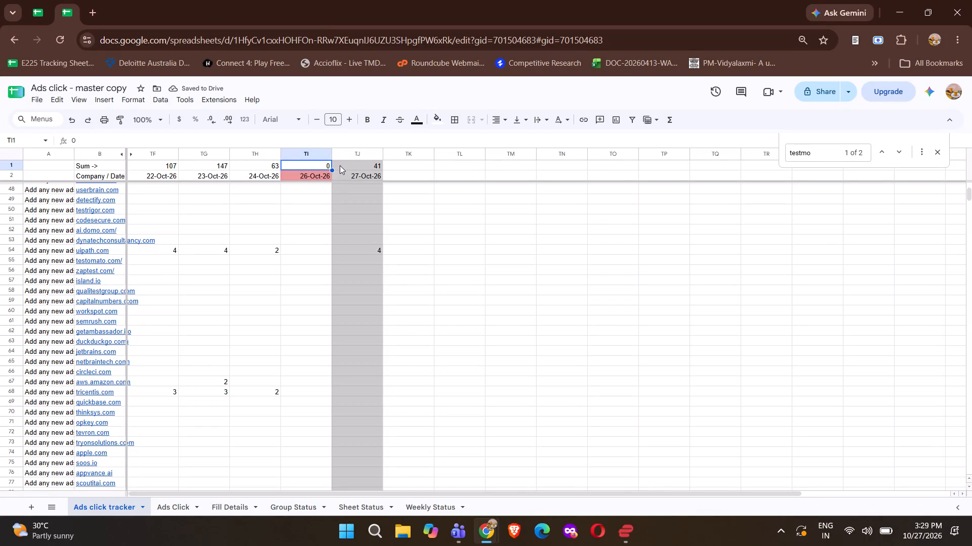
pyautogui.doubleClick(319, 166)
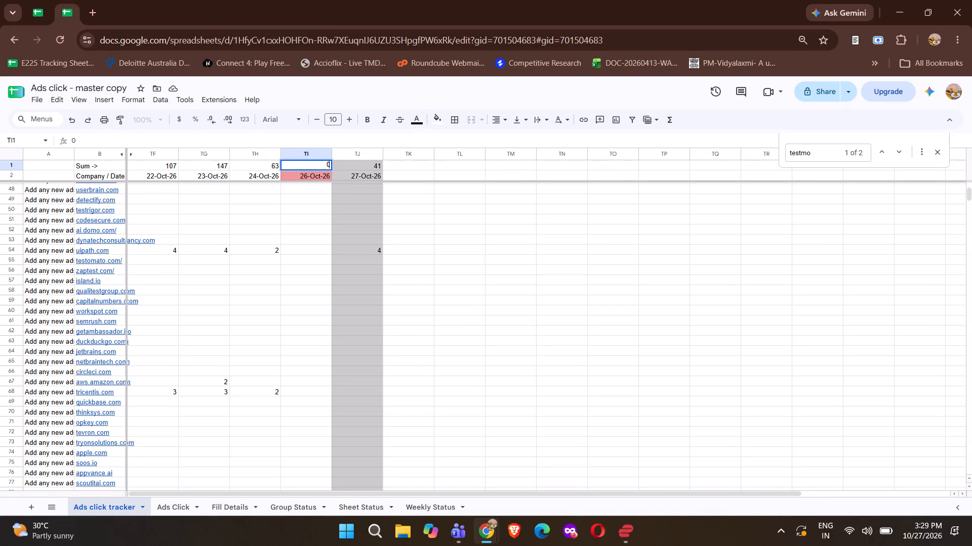
pyautogui.doubleClick(355, 169)
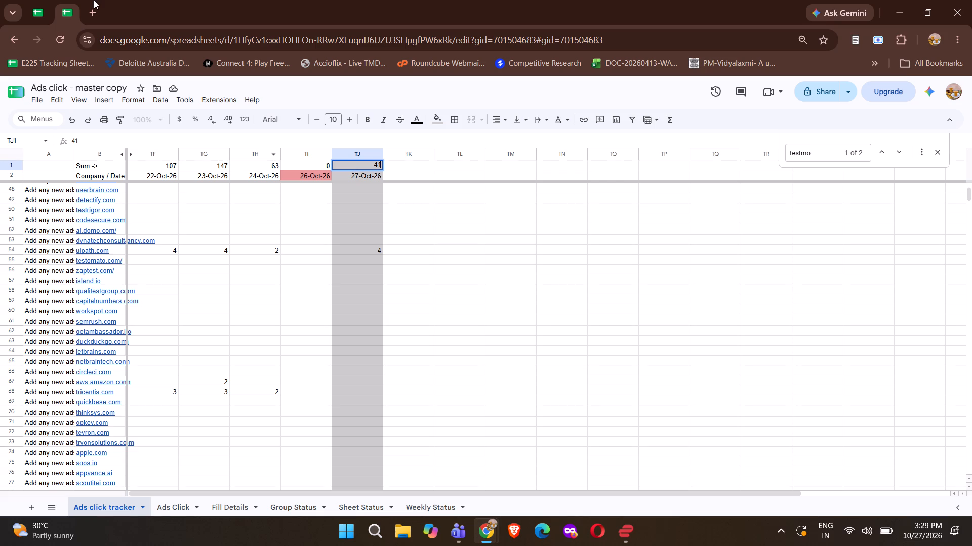
pyautogui.hotkey('alt', 'Tab')
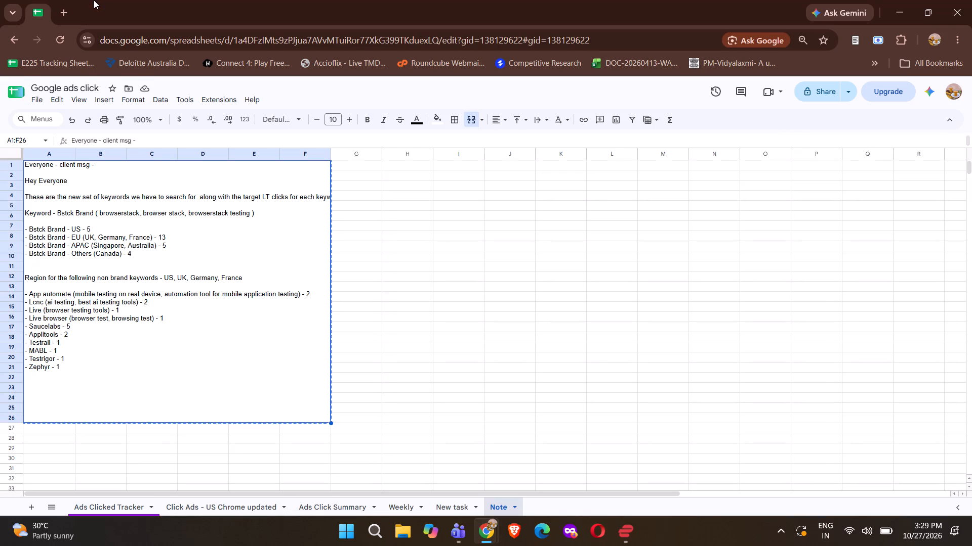
pyautogui.click(121, 506)
pyautogui.click(422, 169)
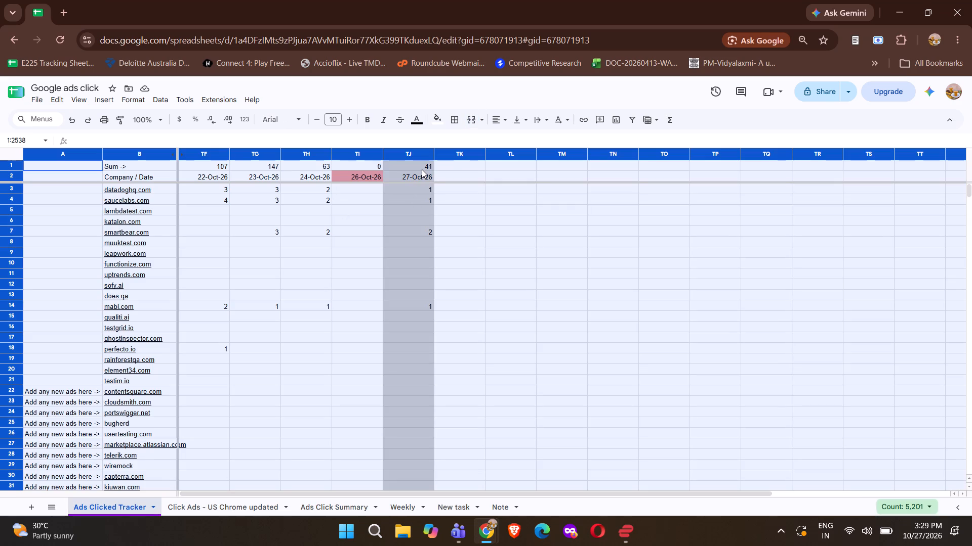
pyautogui.hotkey('ctrl', 'c')
pyautogui.hotkey('alt', 'Tab')
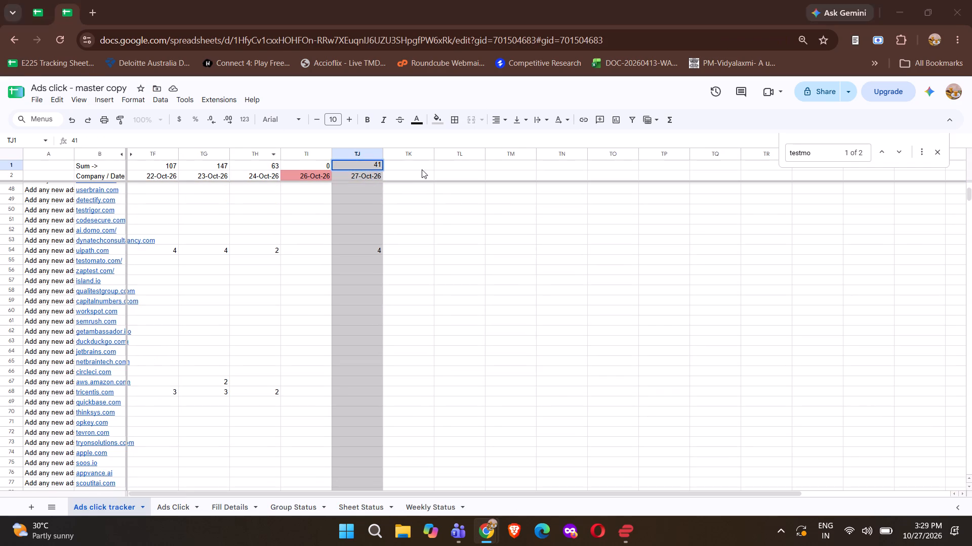
pyautogui.click(399, 184)
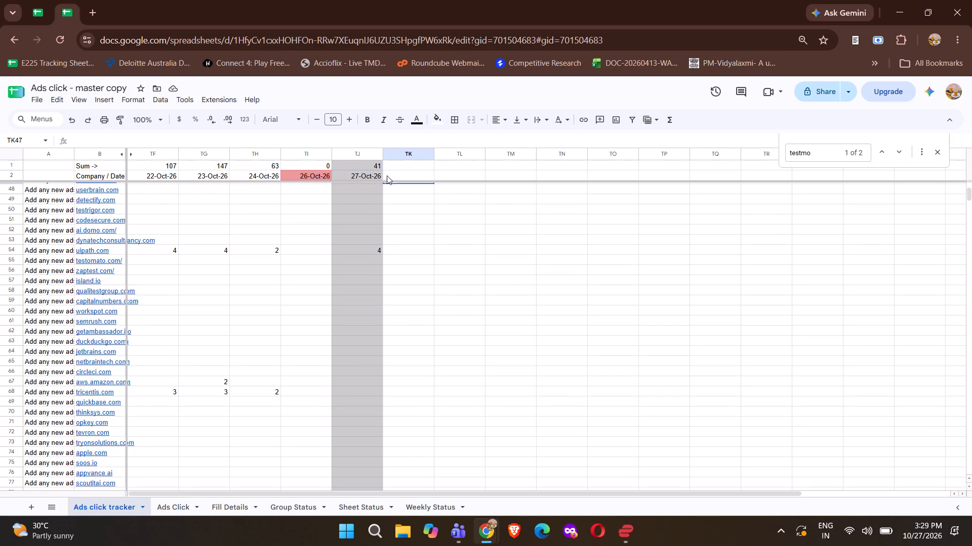
pyautogui.click(354, 164)
pyautogui.rightClick(354, 164)
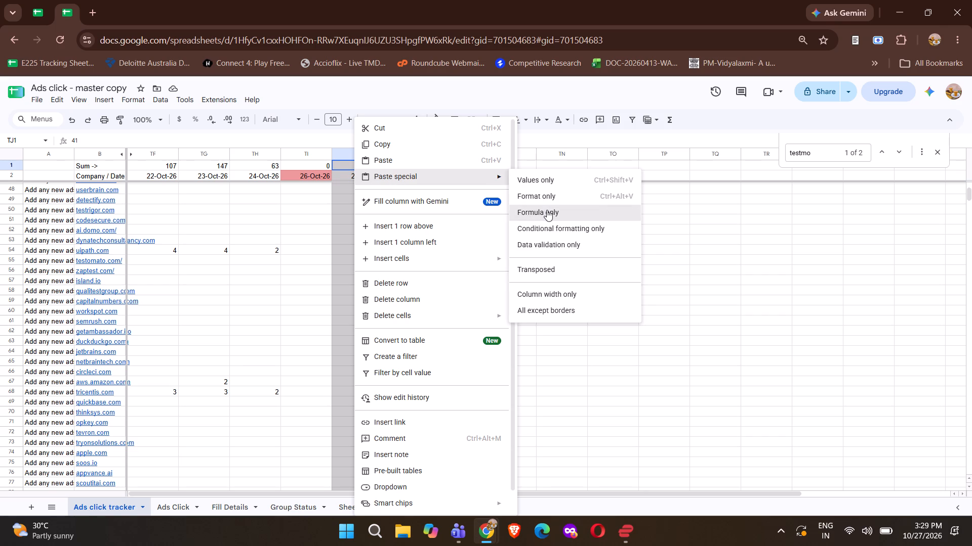
pyautogui.click(547, 210)
# Set the 27-Oct-26 values to 3 for both aws.amazon.com and tricentis.com.
pyautogui.scroll(-1, 425, 296)
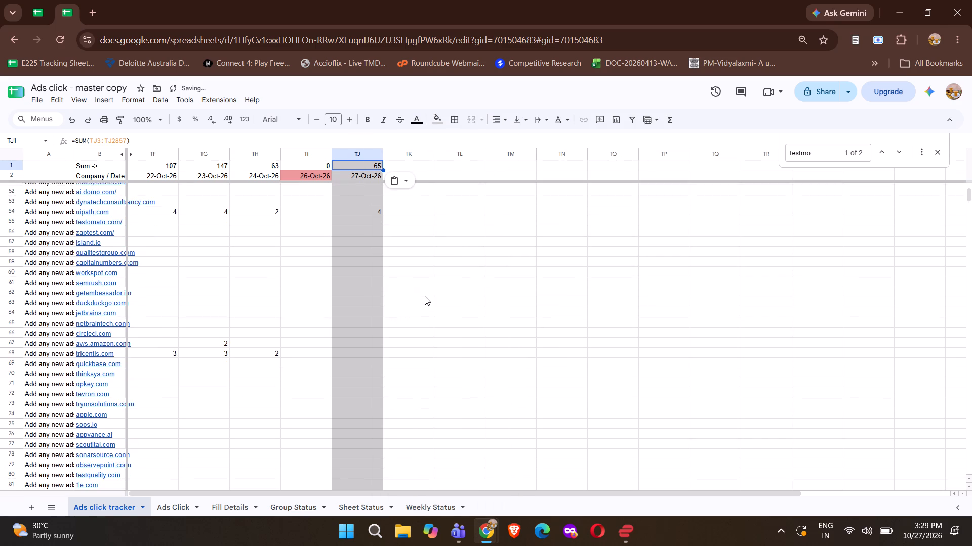
pyautogui.scroll(-1, 425, 296)
pyautogui.click(347, 337)
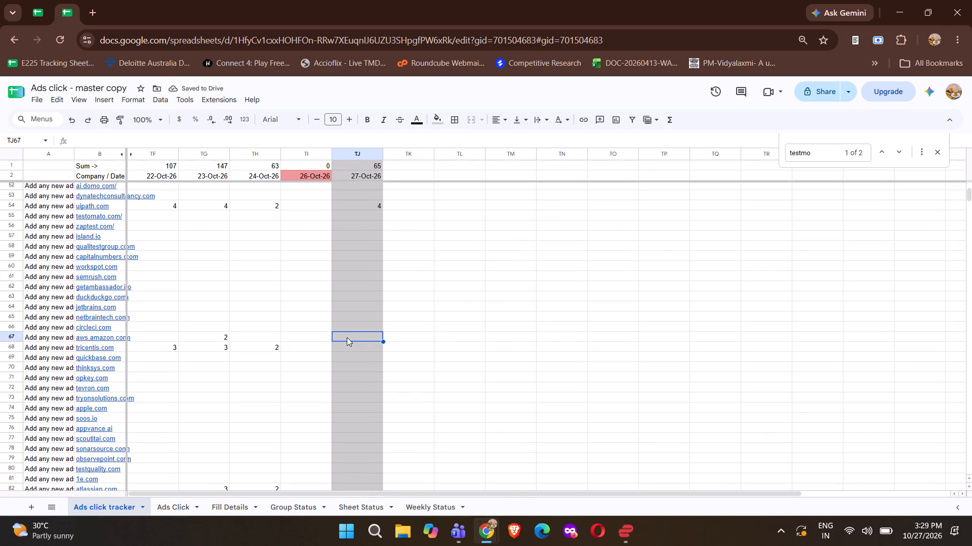
pyautogui.press('3')
pyautogui.press('Return')
pyautogui.press('2')
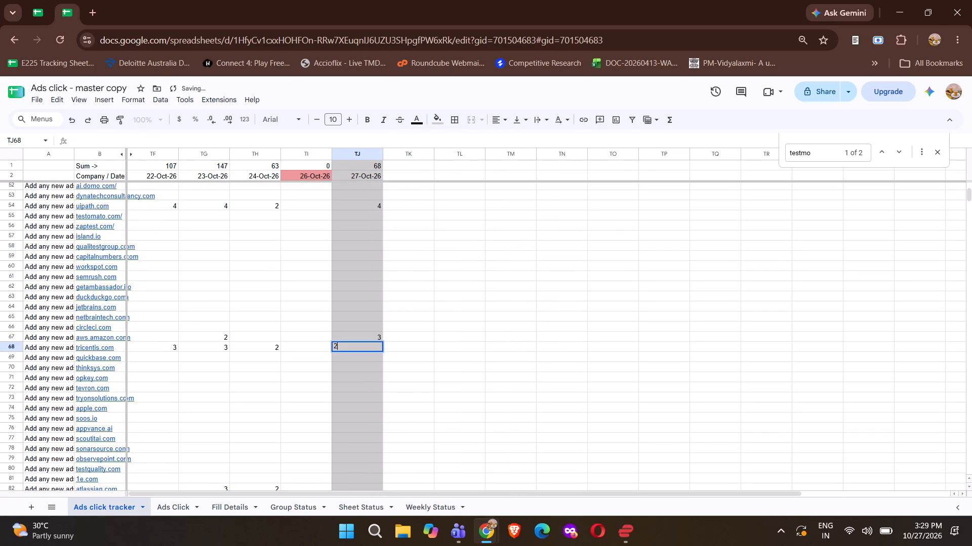
pyautogui.press('Return')
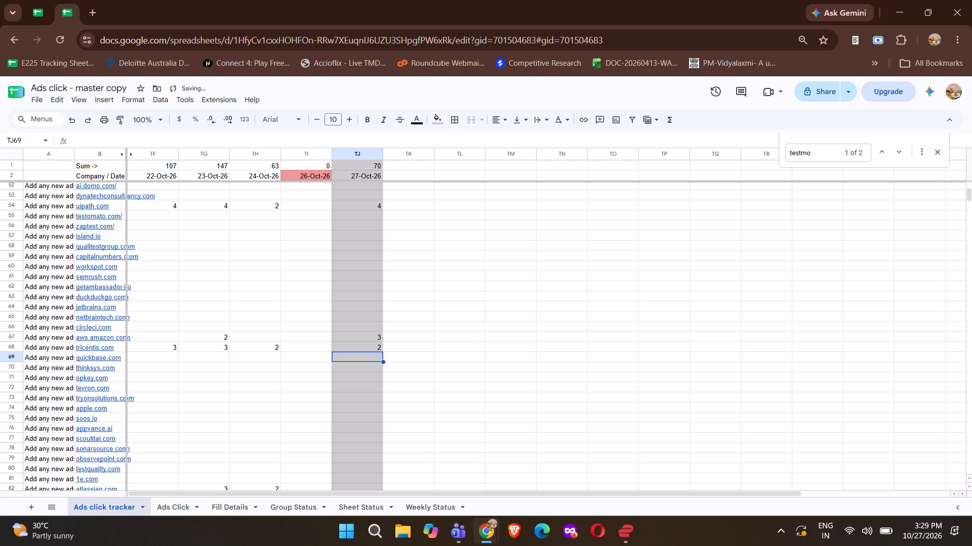
pyautogui.press('Up')
pyautogui.press('3')
pyautogui.press('Return')
# Set the 27-Oct-26 values to 3 for atlassian.com and 4 for qatestlab.com.
pyautogui.scroll(-1, 347, 337)
pyautogui.scroll(-1, 429, 414)
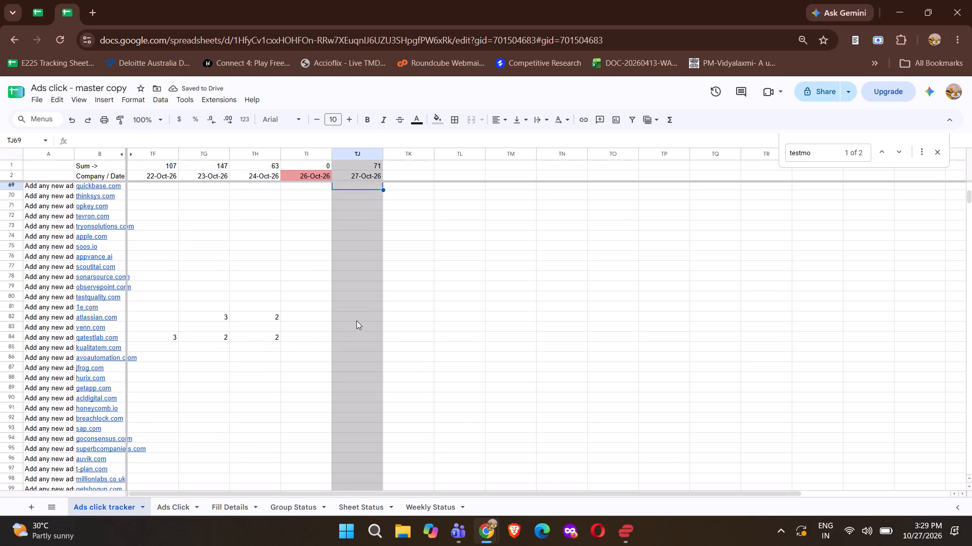
pyautogui.click(348, 317)
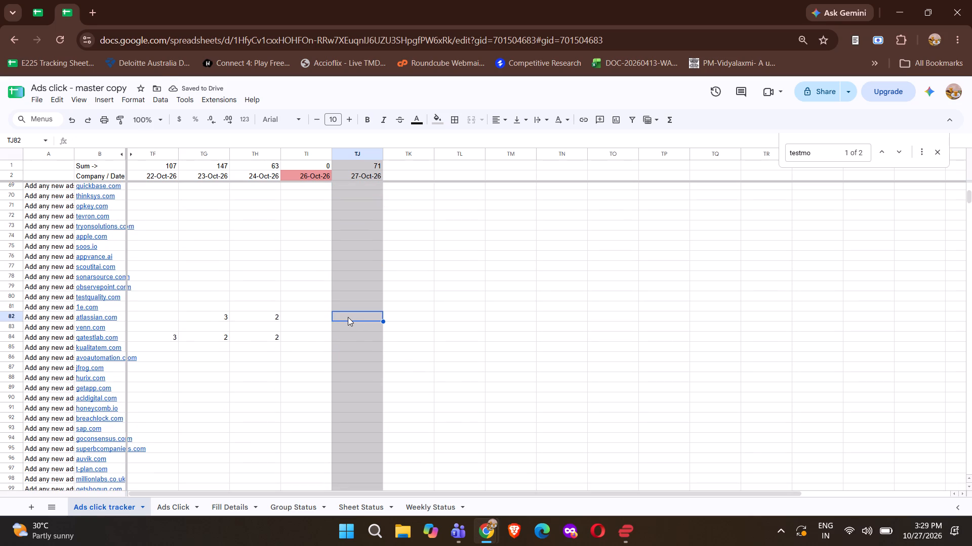
pyautogui.press('3')
pyautogui.press('Return')
pyautogui.press('Down')
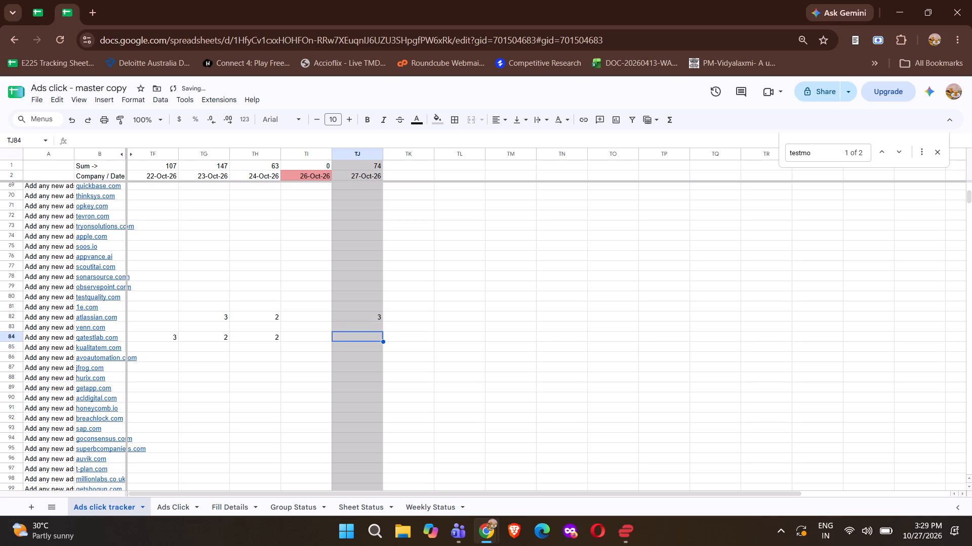
pyautogui.press('4')
pyautogui.press('Return')
# Set the 27-Oct-26 values to 1 for ni.com and 2 for ibm.com.
pyautogui.scroll(-3, 348, 317)
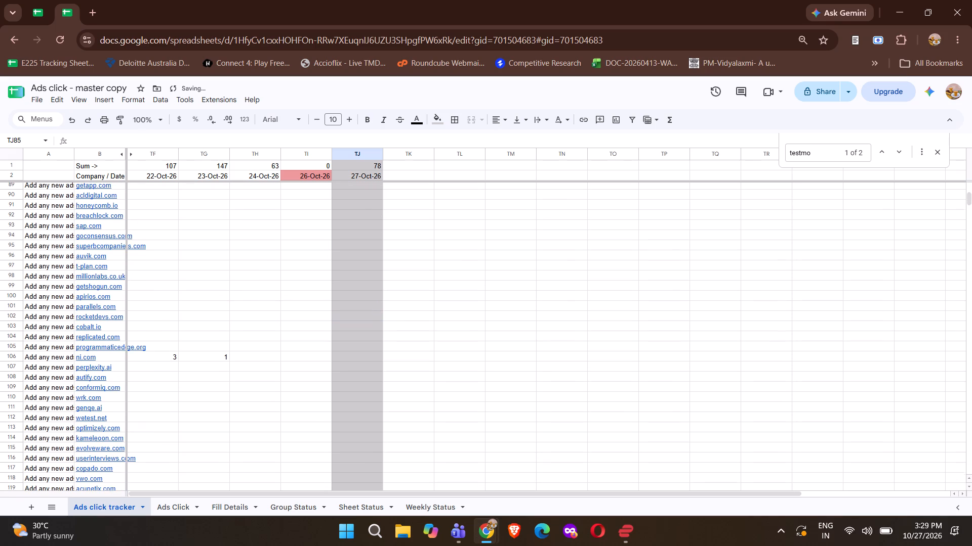
pyautogui.scroll(-1, 348, 317)
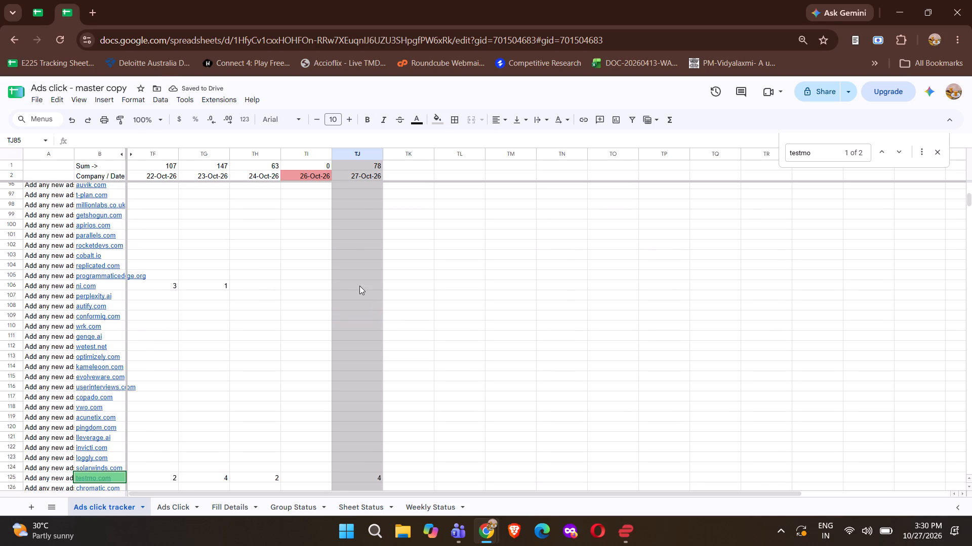
pyautogui.click(354, 286)
pyautogui.press('1')
pyautogui.press('Return')
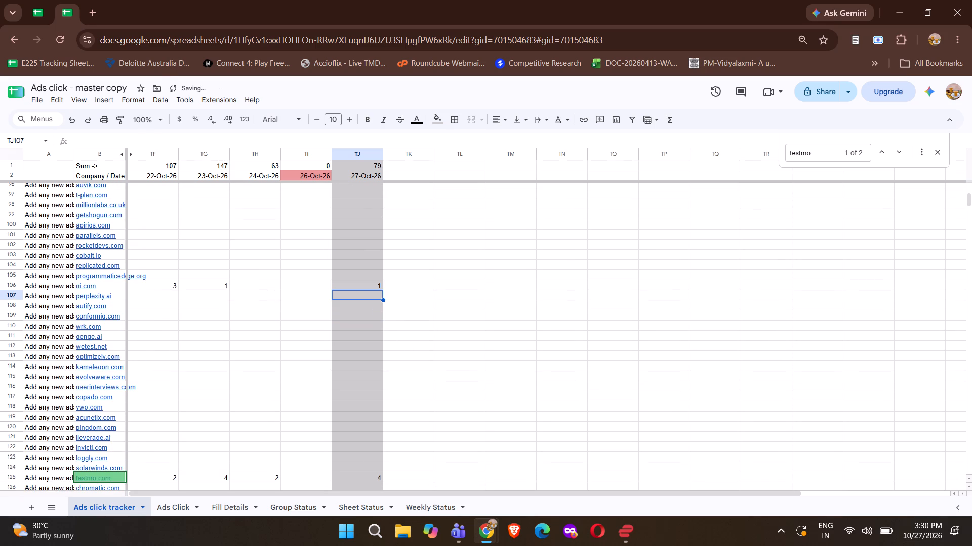
pyautogui.scroll(-3, 354, 286)
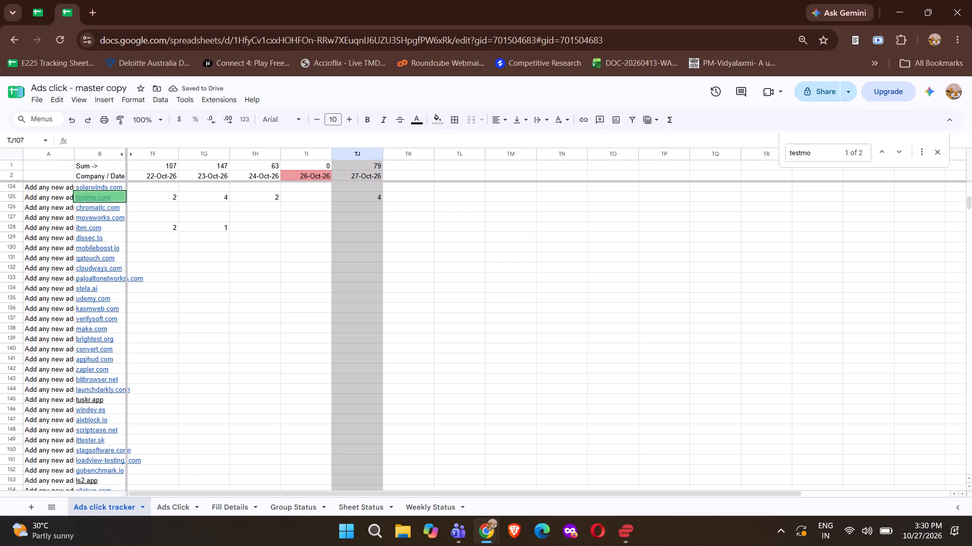
pyautogui.click(369, 229)
pyautogui.press('2')
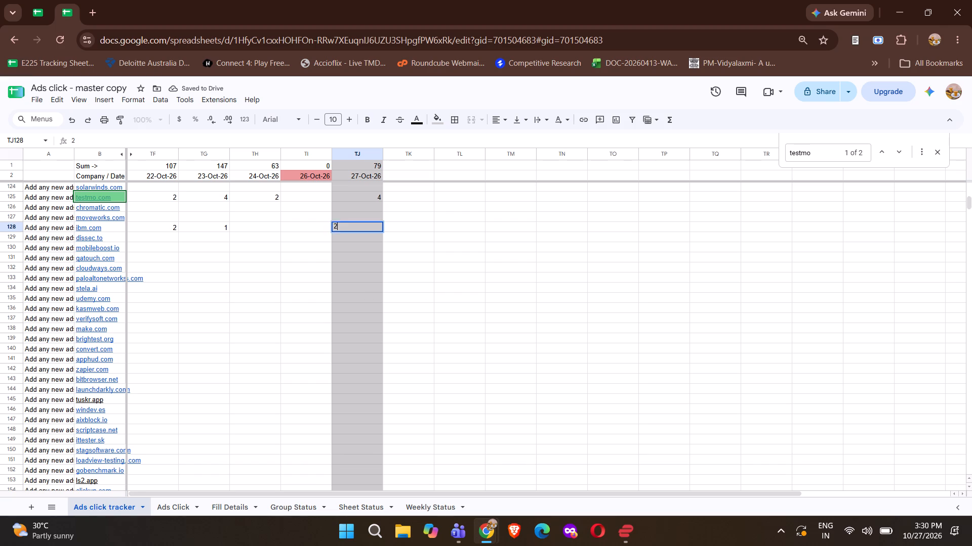
pyautogui.press('Return')
# Set the 27-Oct-26 value to 3 for getxray.app.
pyautogui.scroll(-4, 369, 229)
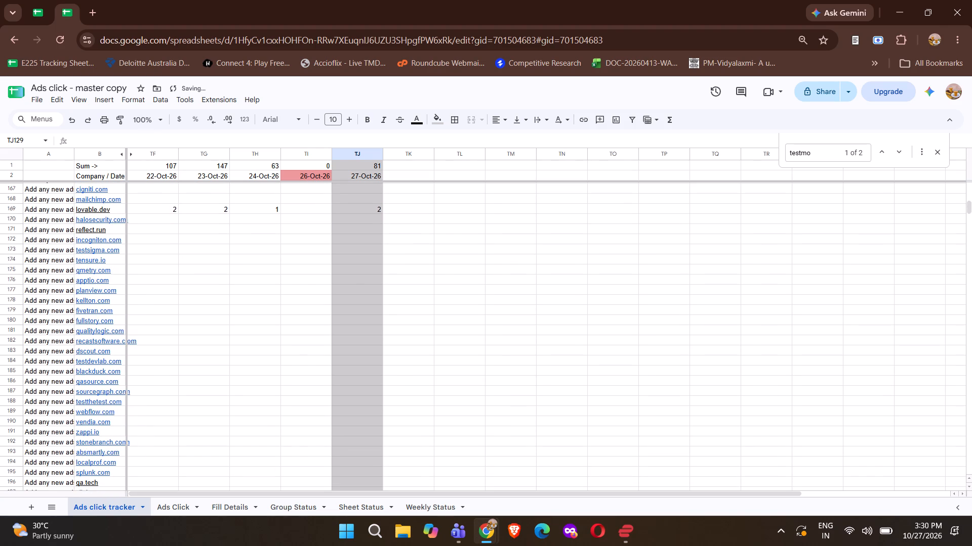
pyautogui.scroll(-9, 369, 229)
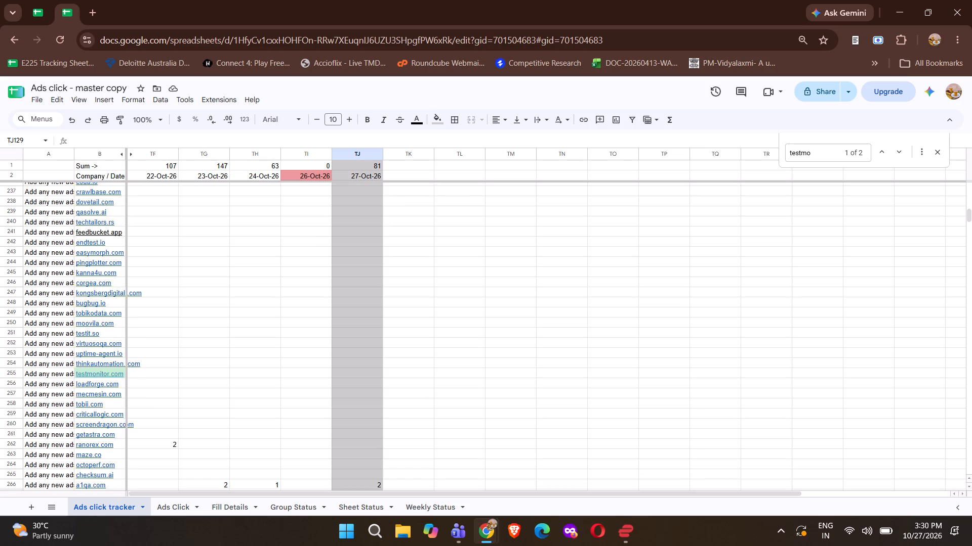
pyautogui.scroll(-2, 369, 229)
pyautogui.scroll(3, 369, 229)
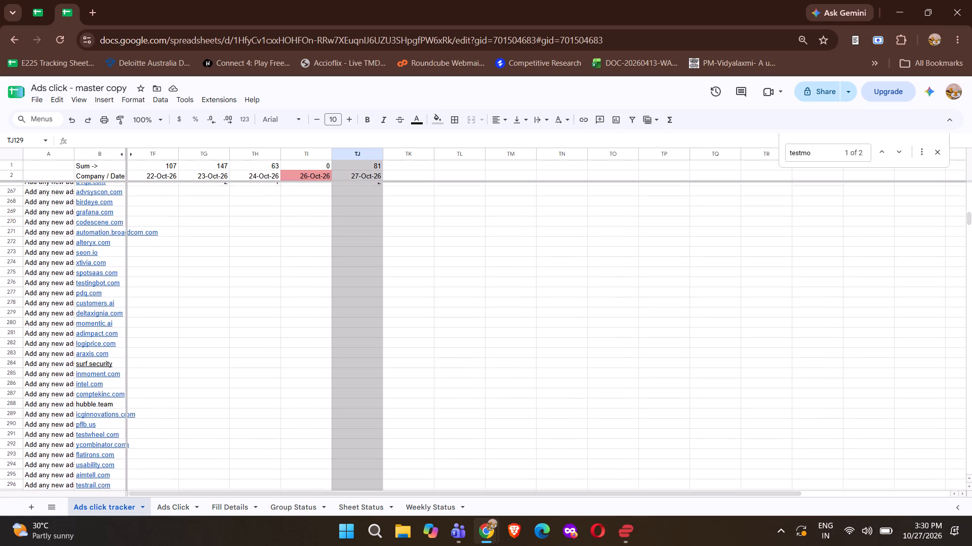
pyautogui.scroll(-2, 369, 229)
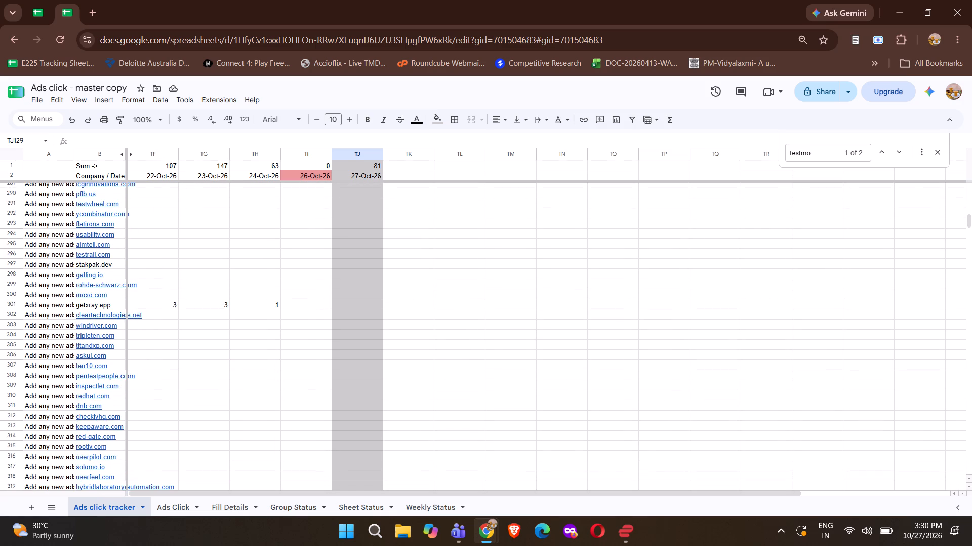
pyautogui.click(369, 303)
pyautogui.press('3')
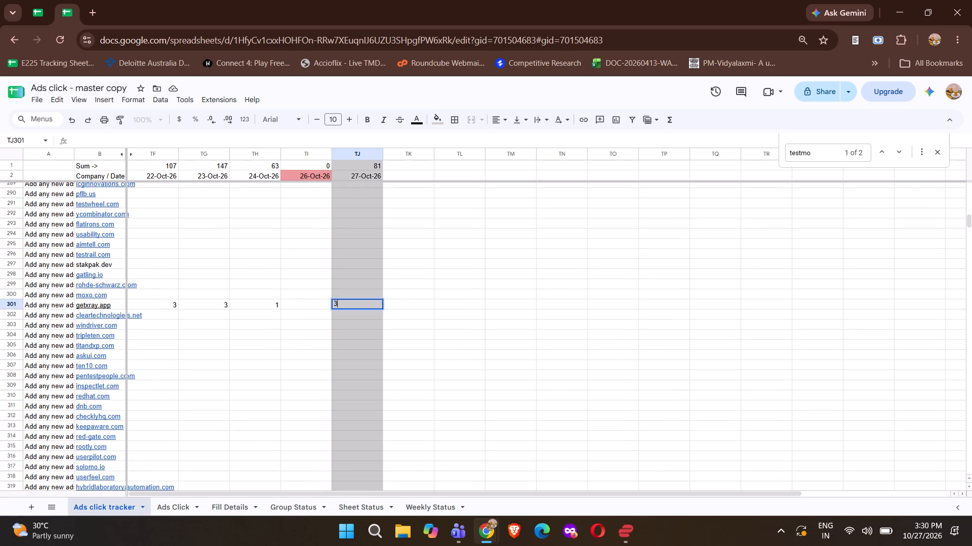
pyautogui.press('Return')
# Set the 27-Oct-26 values to 2 for testkube.io and 3 for meticulous.ai.
pyautogui.scroll(-6, 369, 303)
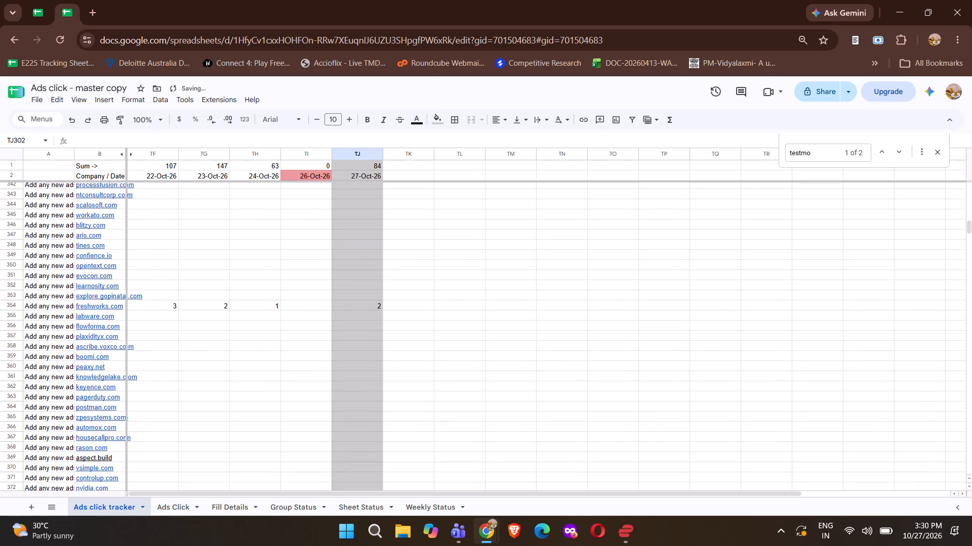
pyautogui.scroll(1, 369, 303)
pyautogui.click(371, 218)
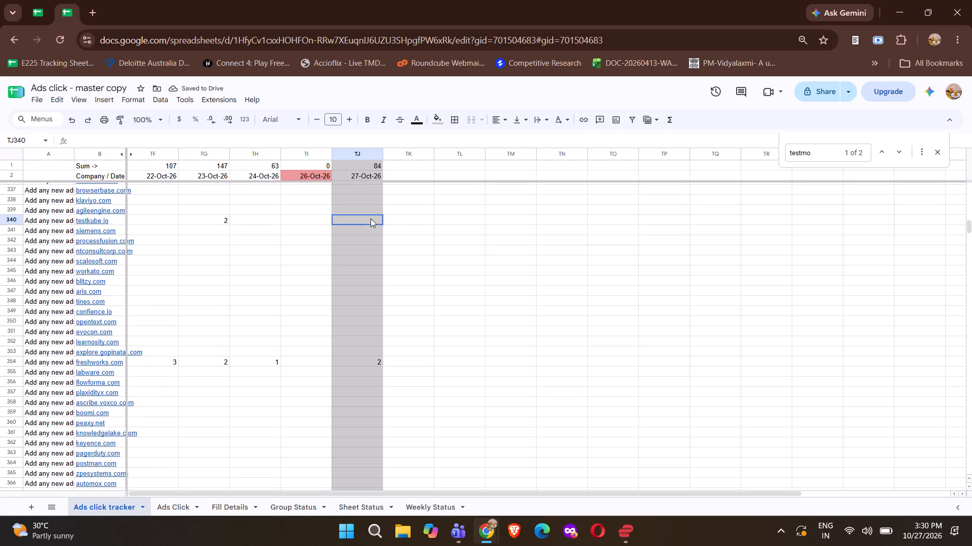
pyautogui.press('2')
pyautogui.press('Return')
pyautogui.scroll(-1, 371, 218)
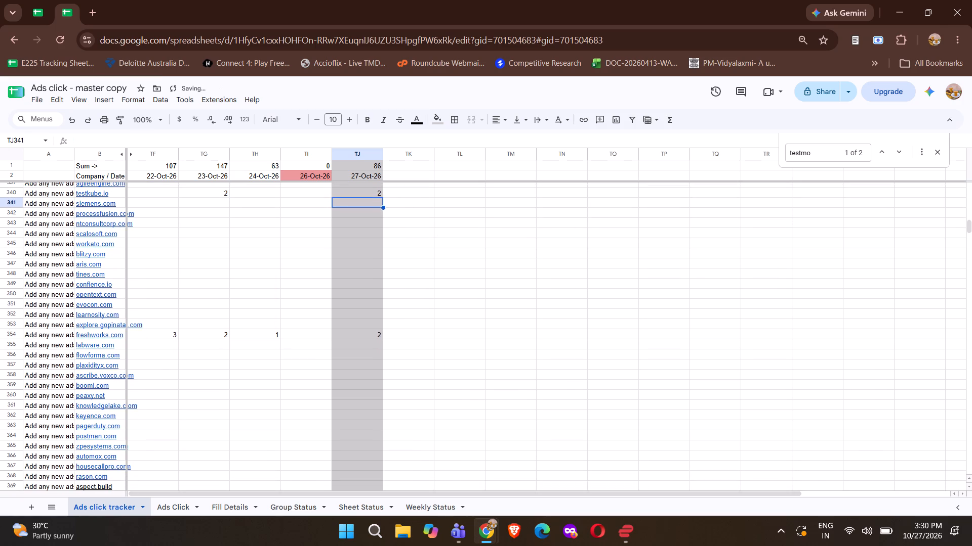
pyautogui.scroll(-6, 393, 326)
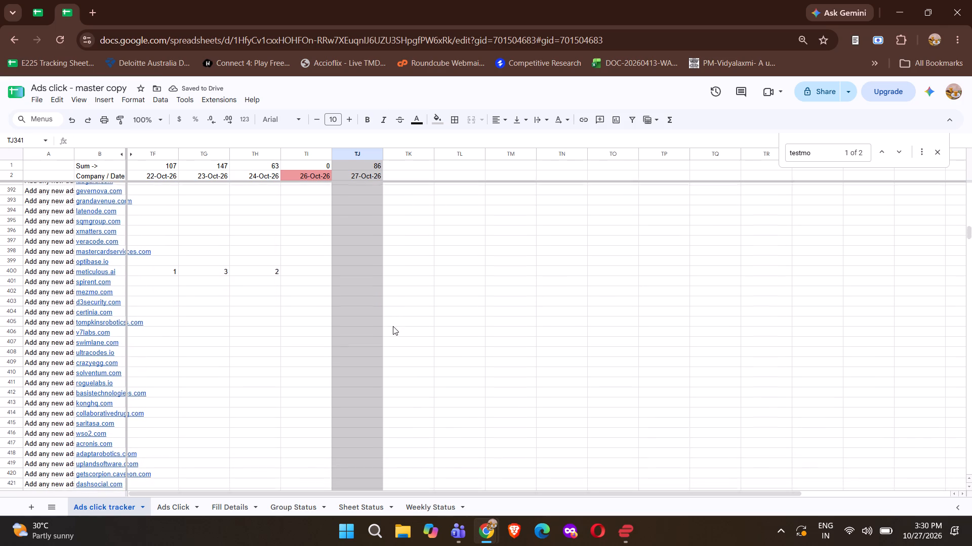
pyautogui.click(344, 268)
pyautogui.press('3')
pyautogui.press('Return')
# Set the 27-Oct-26 values to 1 for perforce.com and 2 for callstack.com.
pyautogui.scroll(-2, 344, 268)
pyautogui.scroll(1, 344, 268)
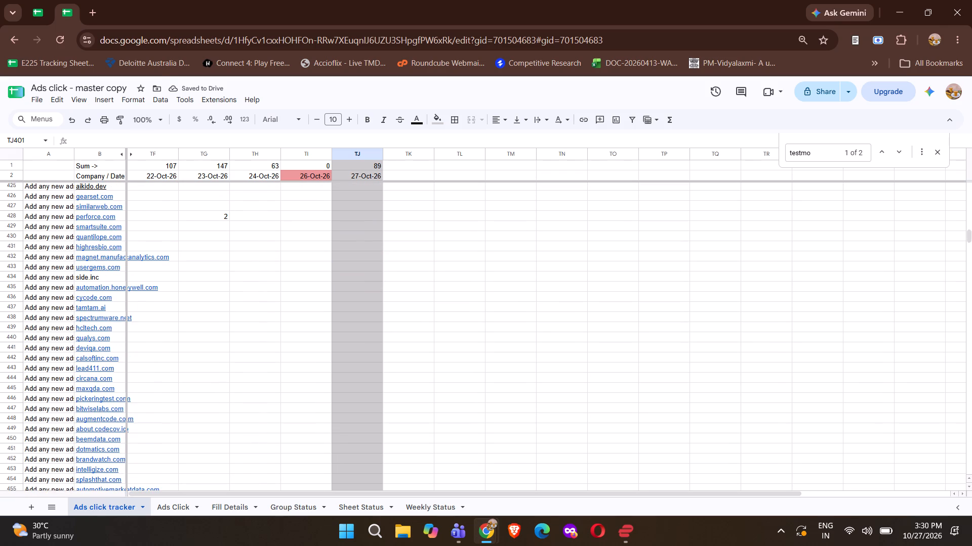
pyautogui.click(354, 216)
pyautogui.press('1')
pyautogui.press('Return')
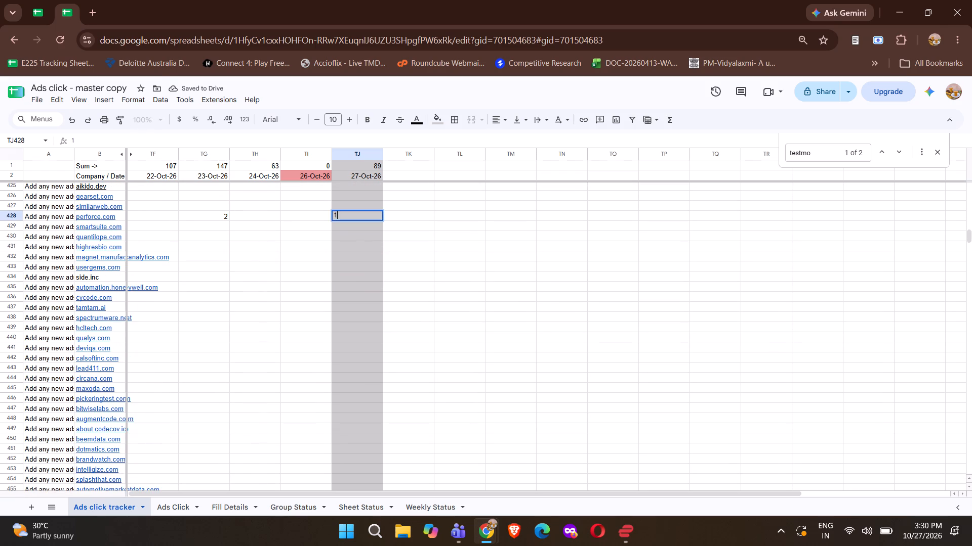
pyautogui.scroll(-5, 354, 216)
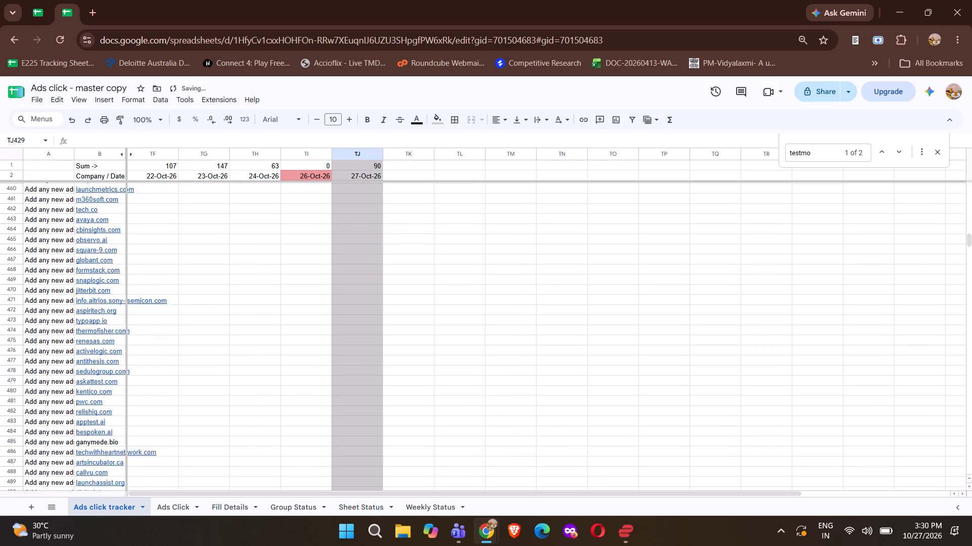
pyautogui.scroll(-3, 354, 216)
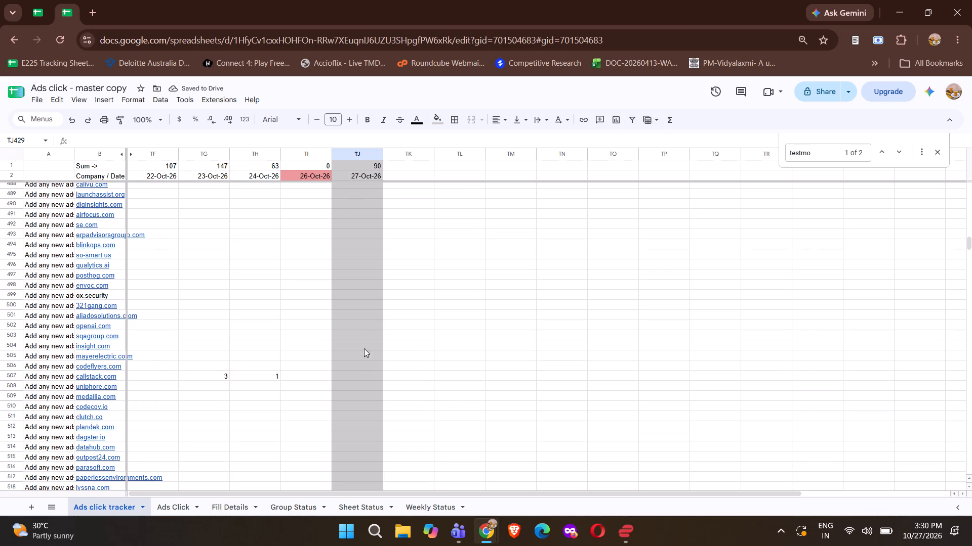
pyautogui.click(357, 379)
pyautogui.press('2')
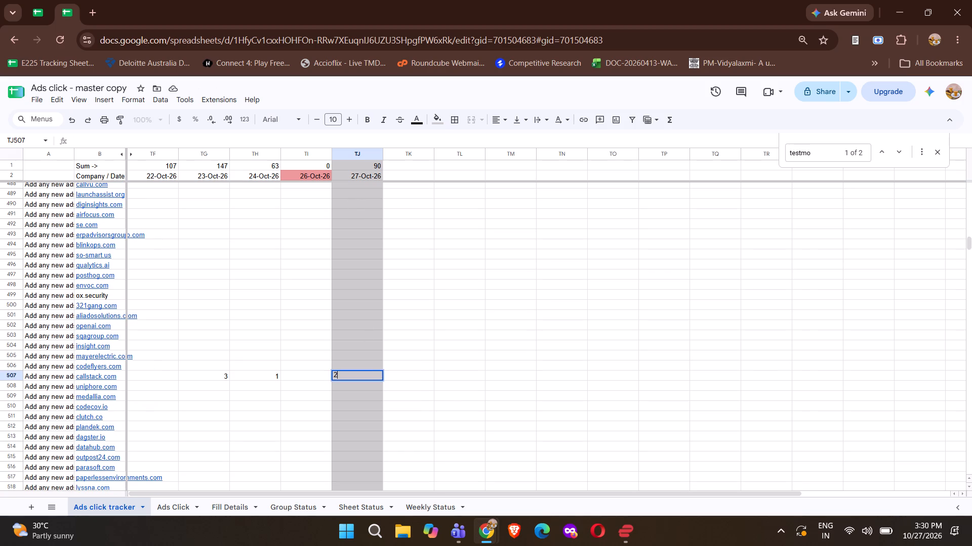
pyautogui.press('Return')
# Set the 27-Oct-26 values to 2 for lrqa.com and 3 for newrelic.com.
pyautogui.scroll(-6, 357, 379)
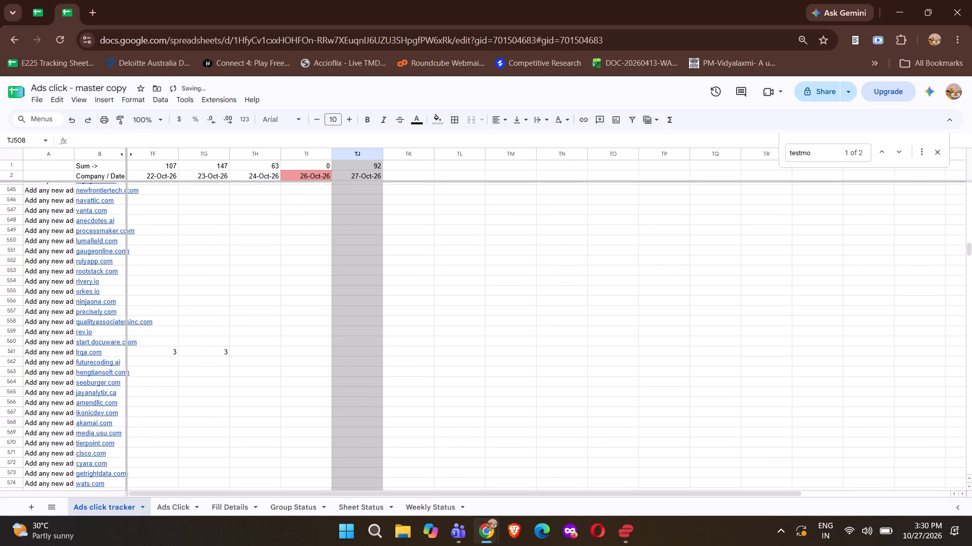
pyautogui.click(344, 349)
pyautogui.press('2')
pyautogui.press('Return')
pyautogui.scroll(-2, 344, 349)
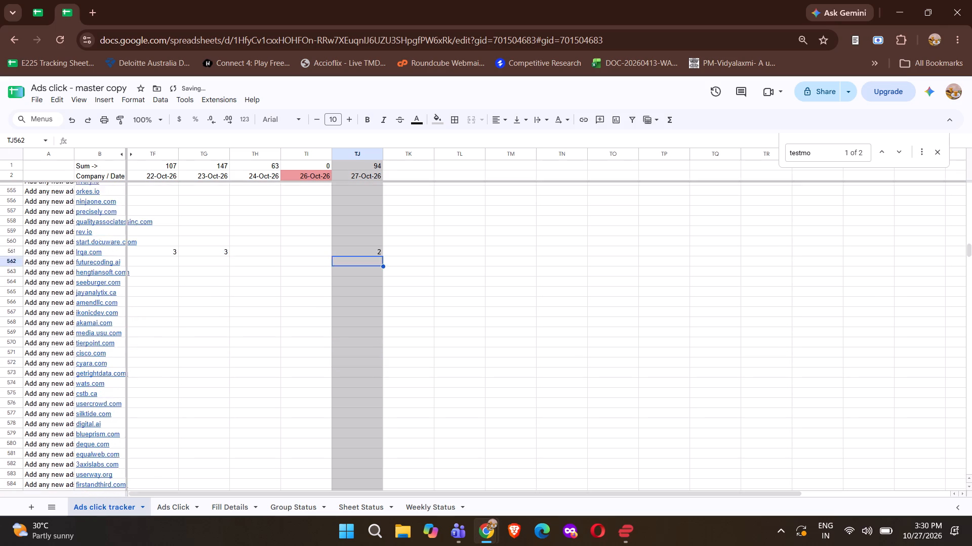
pyautogui.scroll(-3, 344, 349)
pyautogui.scroll(3, 344, 349)
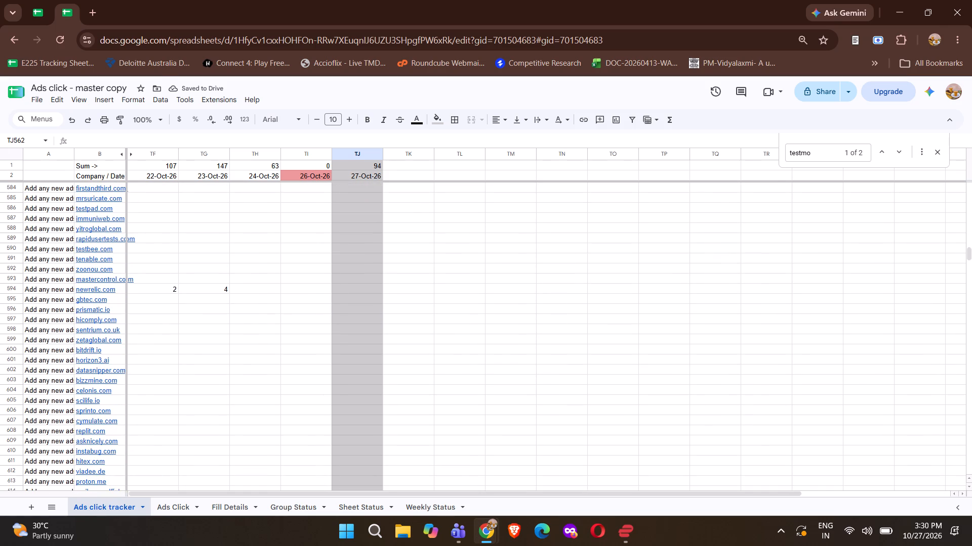
pyautogui.click(363, 289)
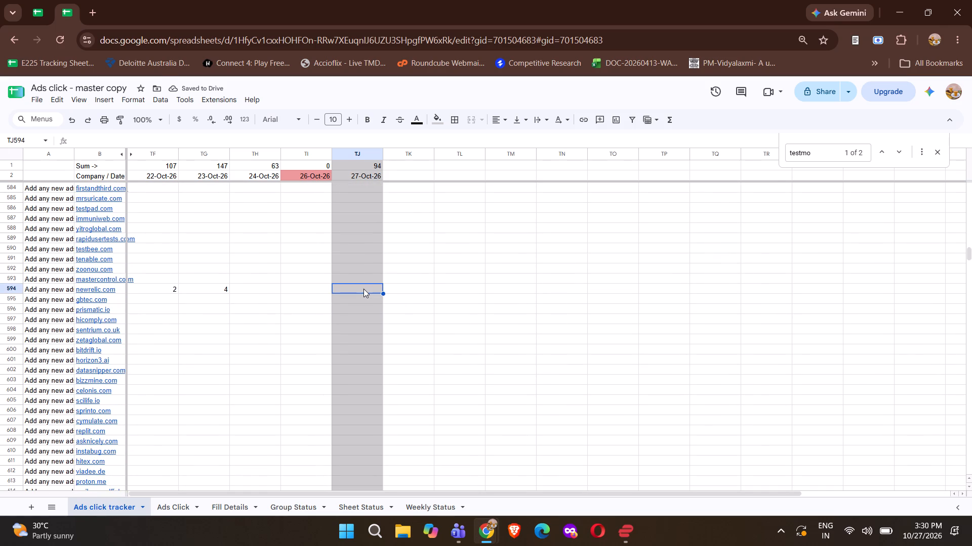
pyautogui.press('3')
pyautogui.press('Return')
# Set the 27-Oct-26 values to 2 for connectwise.com and 3 for kyndryl.com.
pyautogui.scroll(-3, 363, 289)
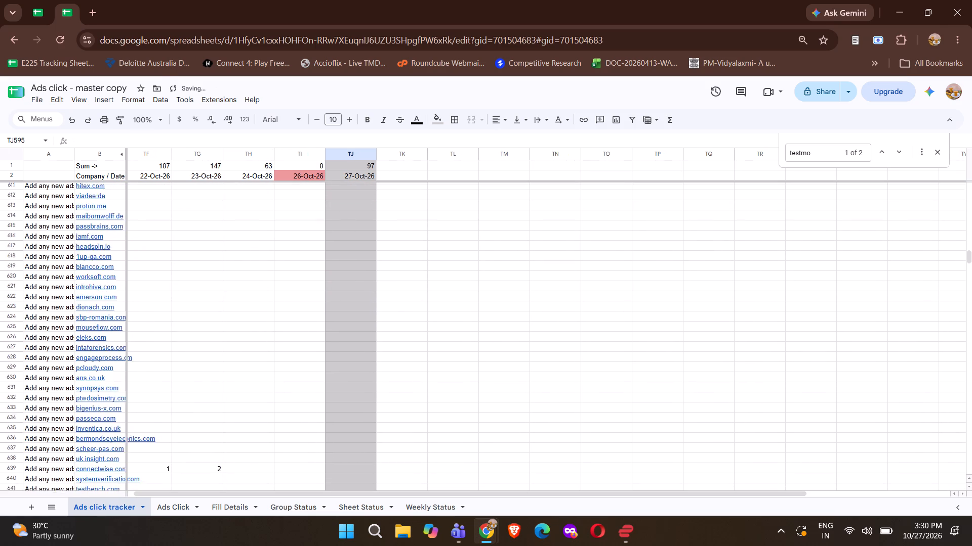
pyautogui.scroll(-1, 363, 289)
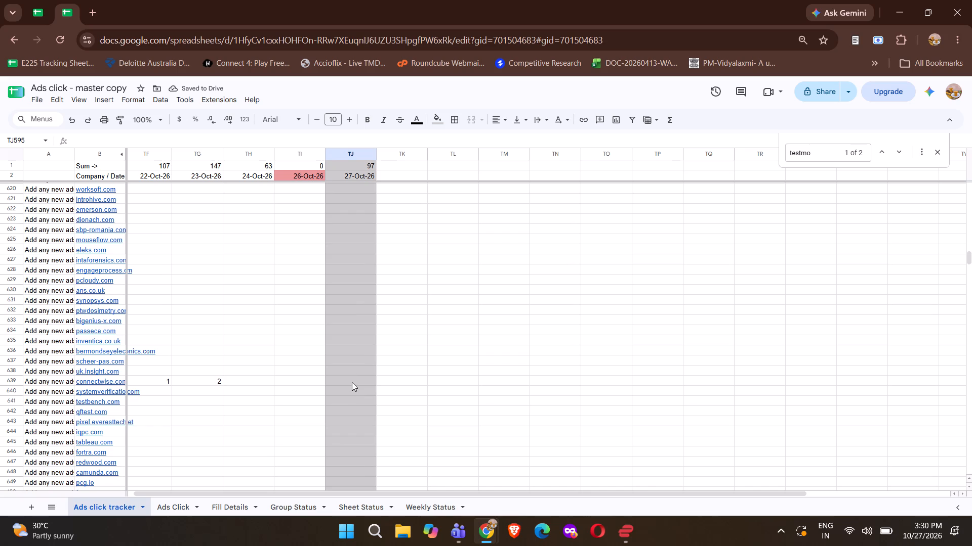
pyautogui.click(352, 382)
pyautogui.press('2')
pyautogui.press('Return')
pyautogui.scroll(-5, 352, 382)
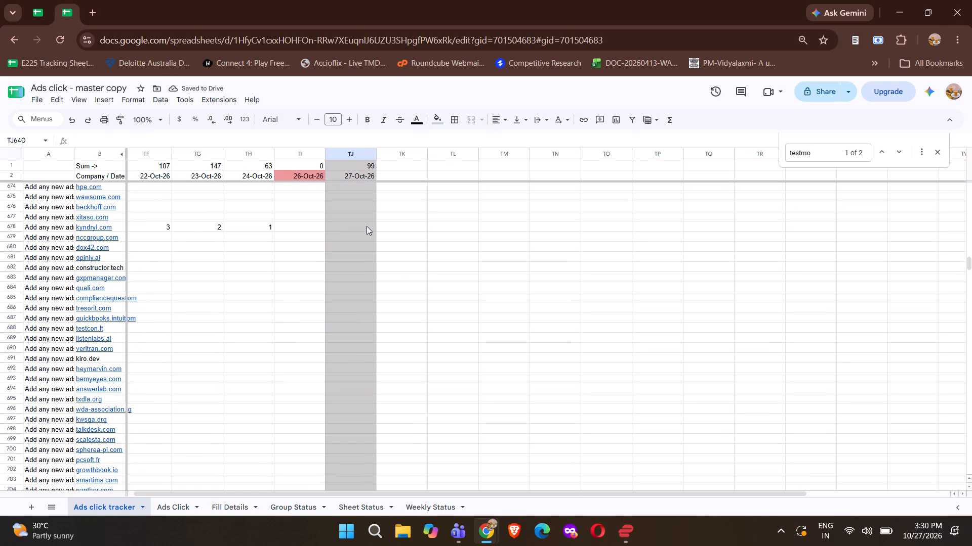
pyautogui.click(364, 225)
pyautogui.press('3')
pyautogui.press('Return')
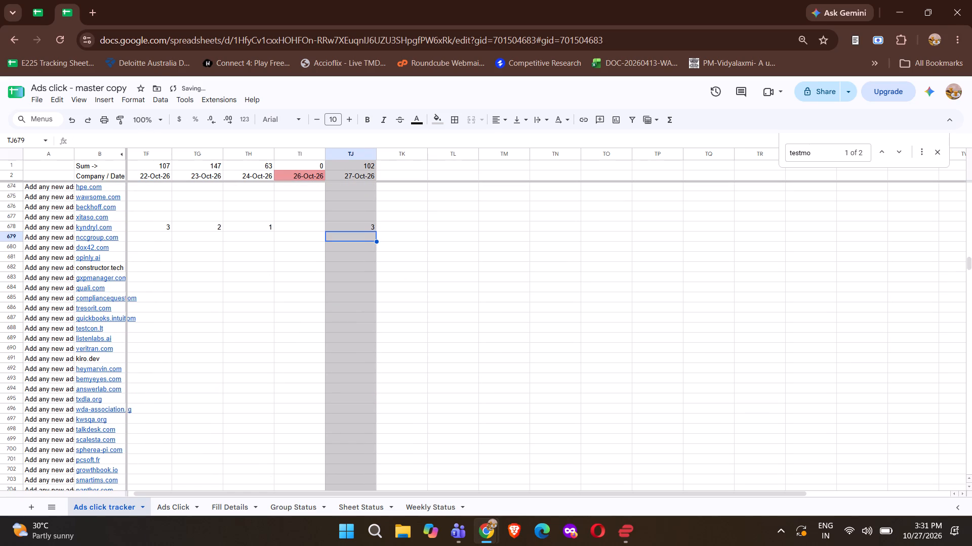
# Set the 27-Oct-26 value to 2 for hcl-software.com.
pyautogui.scroll(-9, 364, 225)
pyautogui.hscroll(1, 364, 225)
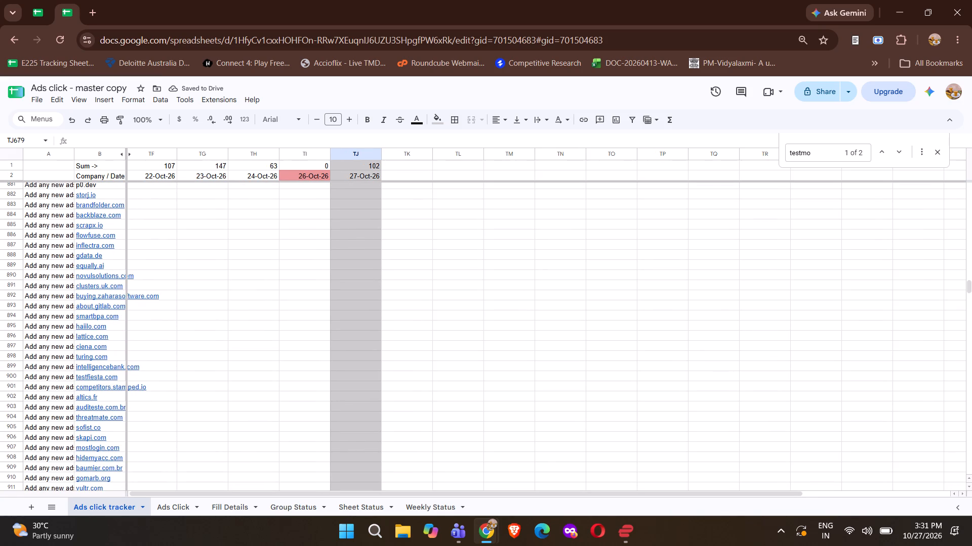
pyautogui.scroll(-2, 364, 225)
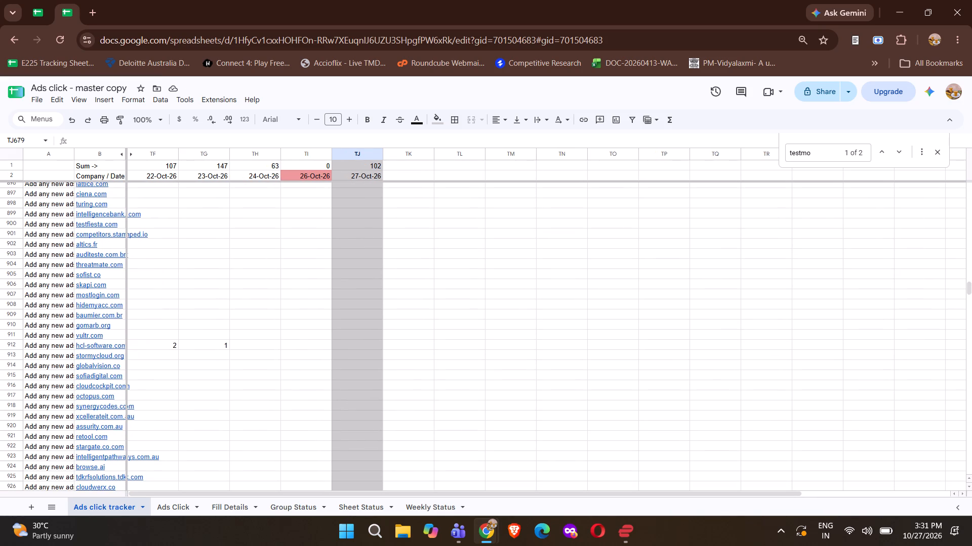
pyautogui.click(347, 347)
pyautogui.press('2')
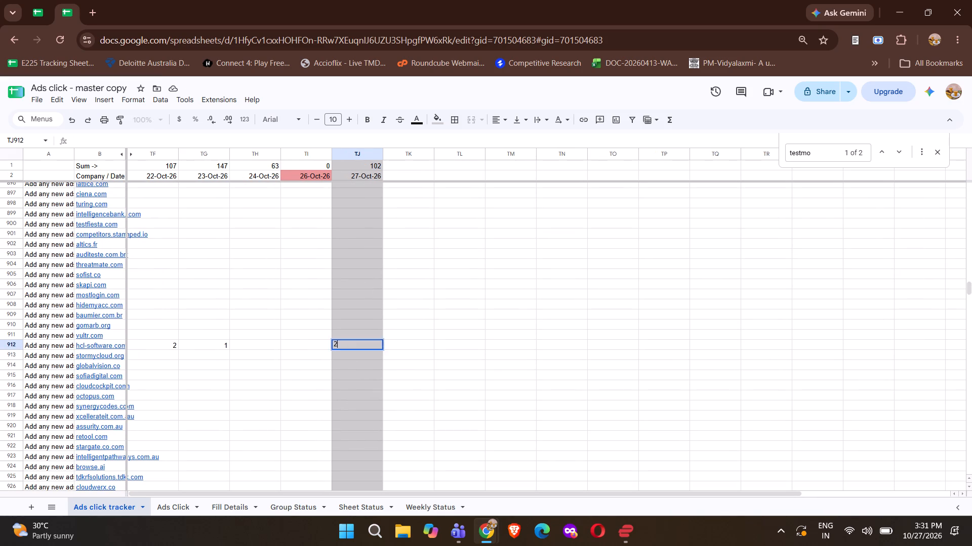
pyautogui.press('Return')
# Set the 27-Oct-26 values to 3 for both hashicorp.com and zennolab.com.
pyautogui.scroll(-5, 358, 301)
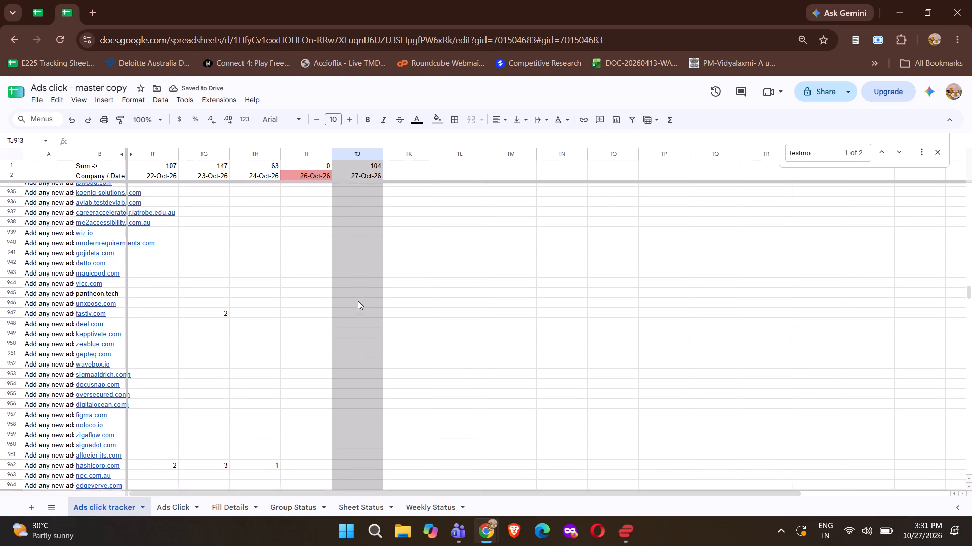
pyautogui.scroll(-2, 354, 338)
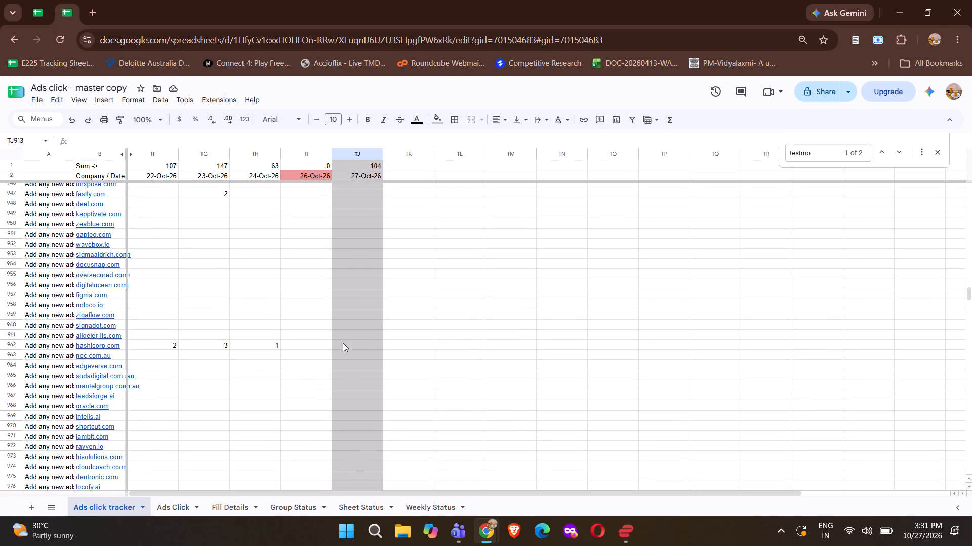
pyautogui.click(342, 344)
pyautogui.press('3')
pyautogui.press('Return')
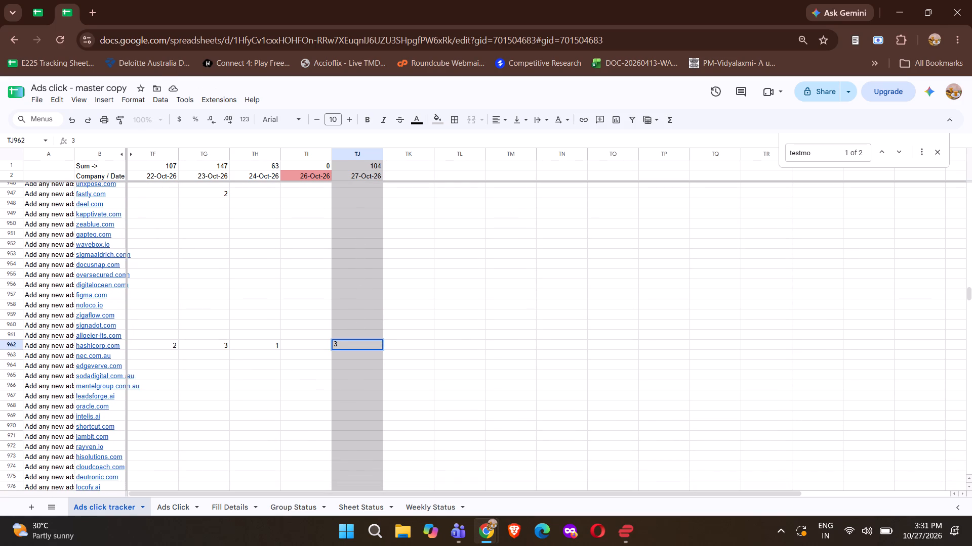
pyautogui.scroll(-6, 342, 344)
pyautogui.scroll(1, 342, 344)
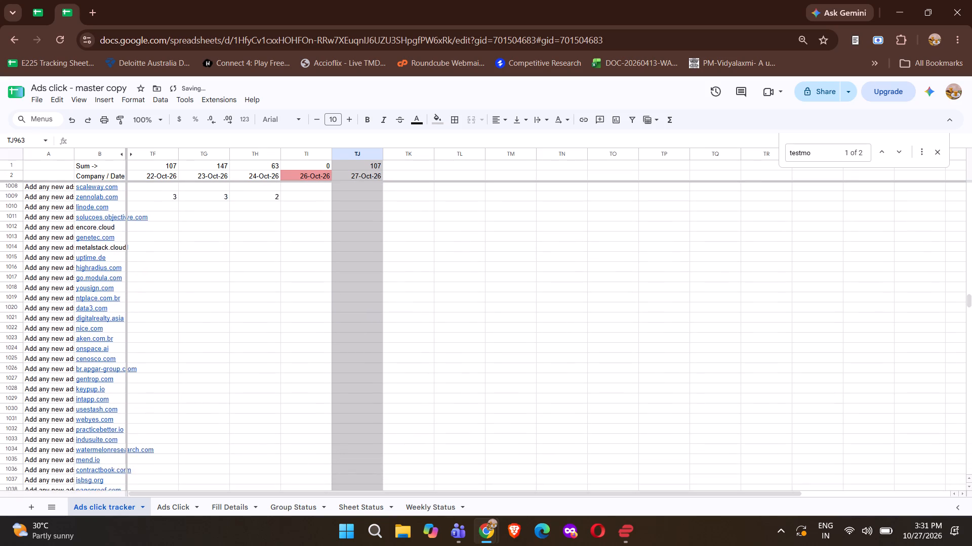
pyautogui.scroll(1, 342, 344)
pyautogui.click(345, 247)
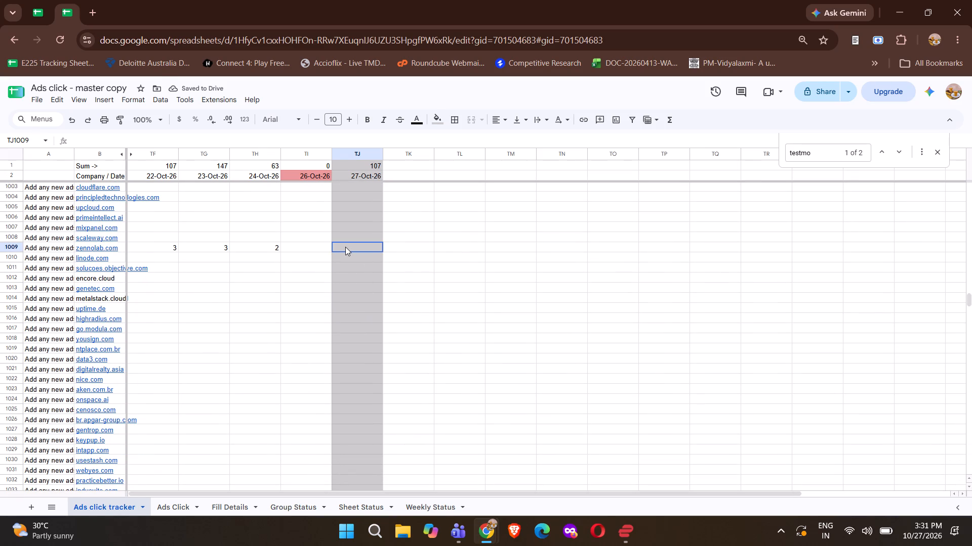
pyautogui.press('3')
pyautogui.press('Return')
# Set the 27-Oct-26 value to 2 for kualitee.com.
pyautogui.scroll(-3, 345, 247)
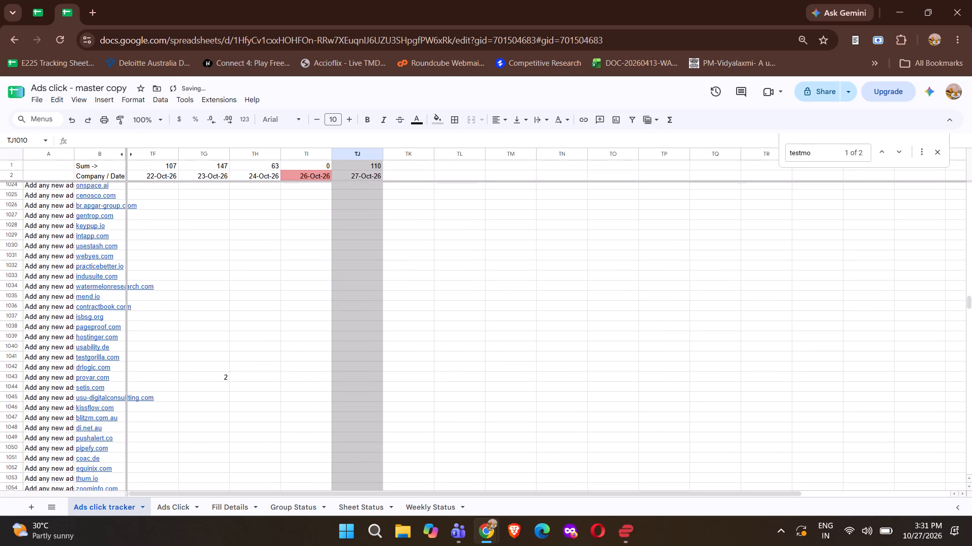
pyautogui.scroll(-1, 345, 247)
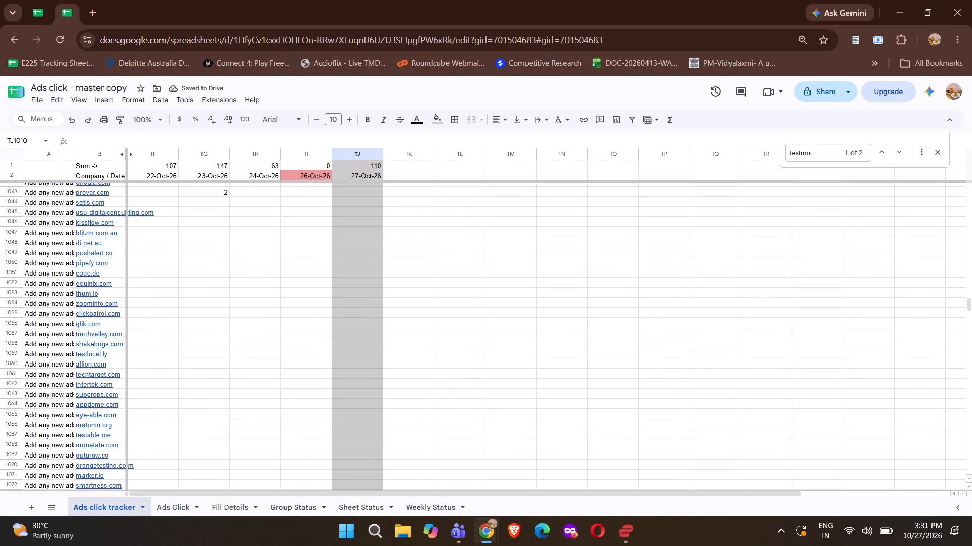
pyautogui.scroll(-5, 366, 304)
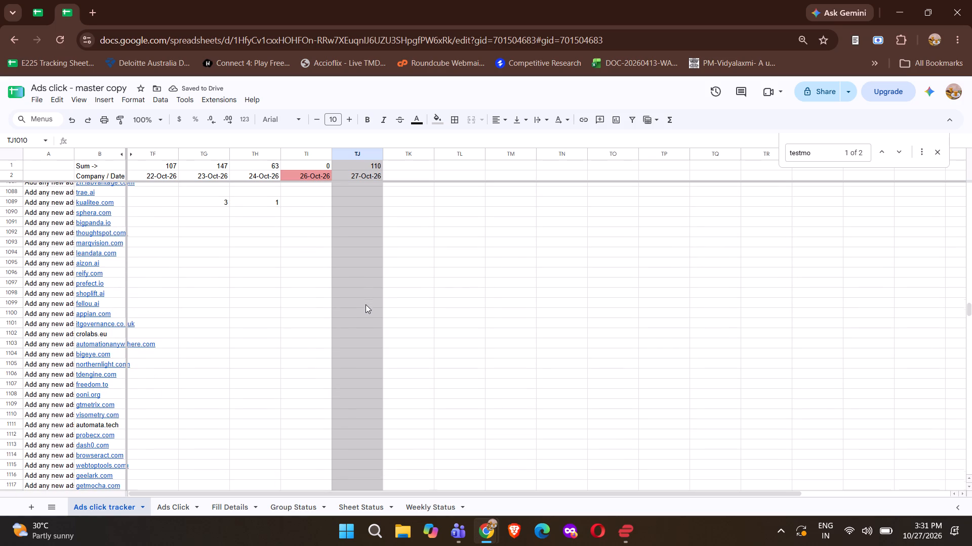
pyautogui.click(347, 201)
pyautogui.press('2')
pyautogui.press('Return')
pyautogui.scroll(-3, 347, 201)
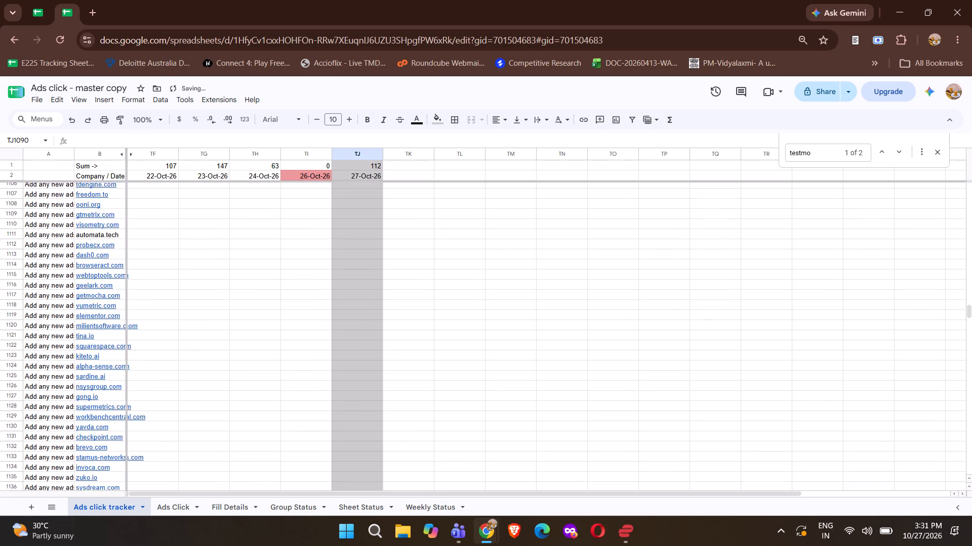
# Set the 27-Oct-26 value to 4 for jamasoftware.com in the Ads click tracker.
pyautogui.scroll(-3, 347, 201)
pyautogui.scroll(2, 347, 201)
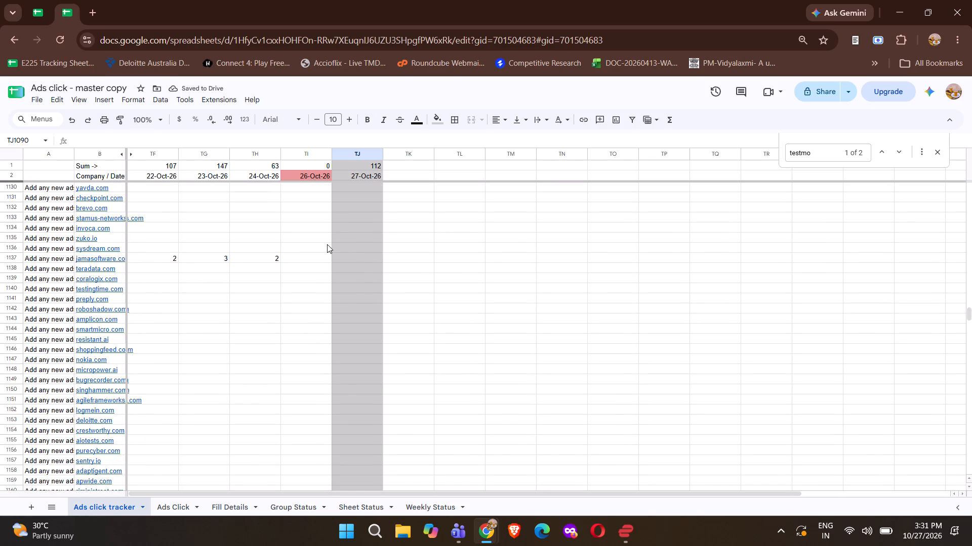
pyautogui.click(350, 254)
pyautogui.press('4')
pyautogui.press('Return')
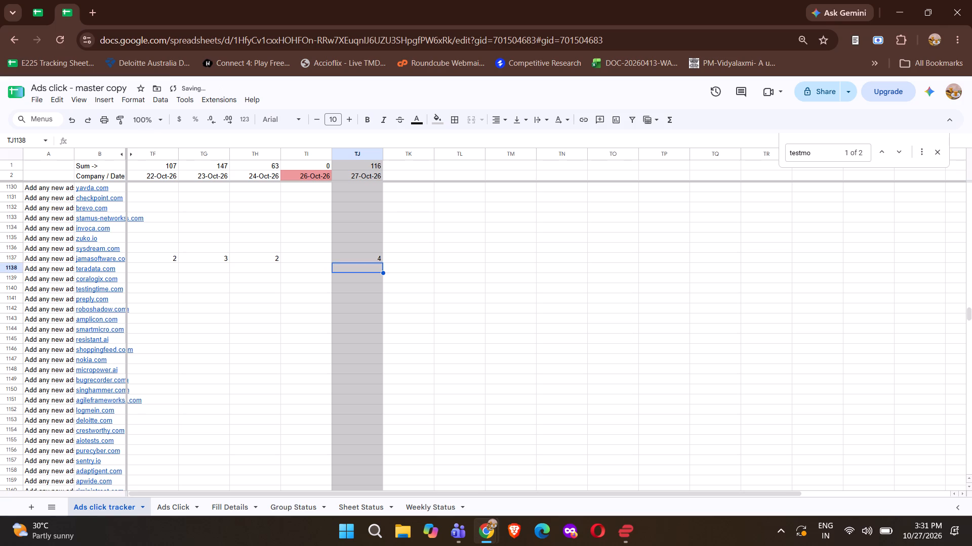
# Set the 27-Oct-26 value to 5 for chatgpt.com in the Ads click tracker.
pyautogui.scroll(-6, 350, 254)
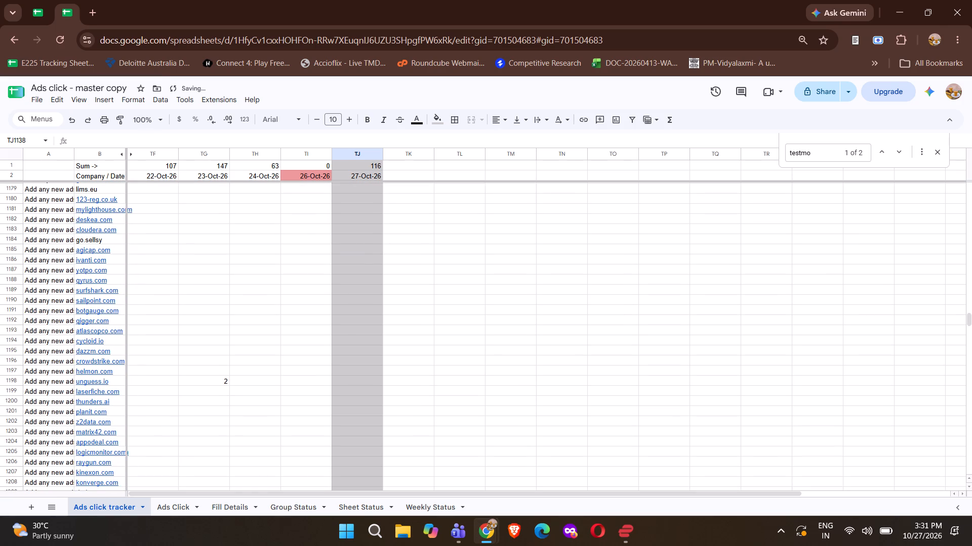
pyautogui.scroll(-1, 350, 254)
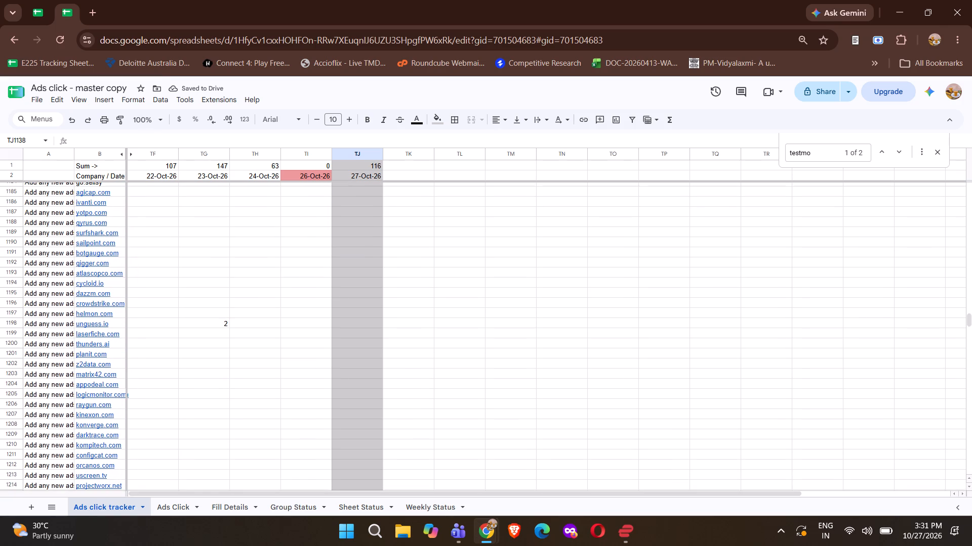
pyautogui.scroll(-3, 353, 328)
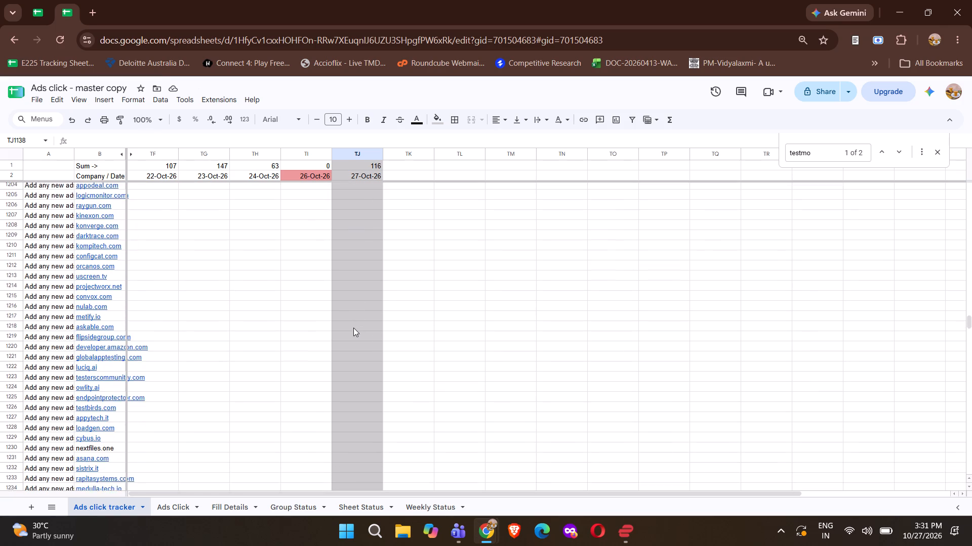
pyautogui.scroll(-5, 353, 328)
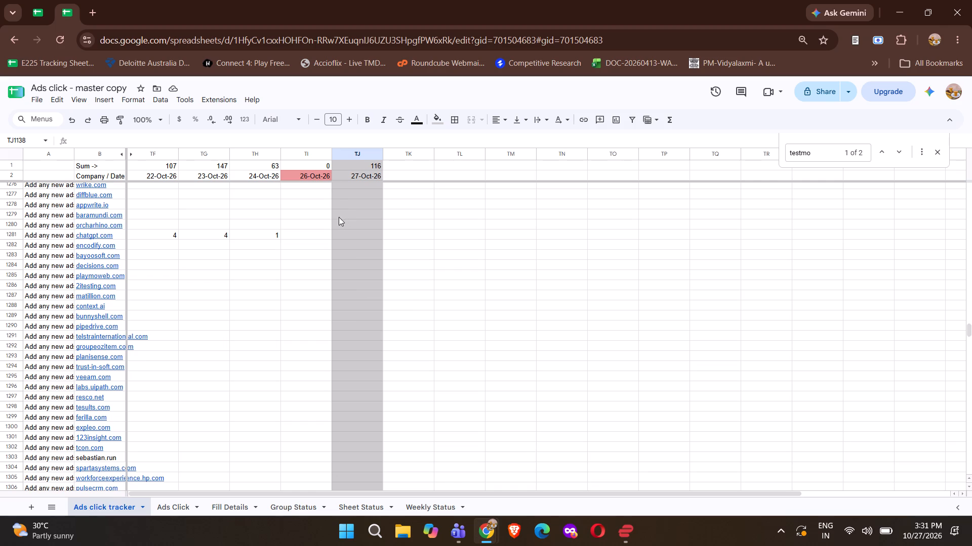
pyautogui.click(342, 235)
pyautogui.press('5')
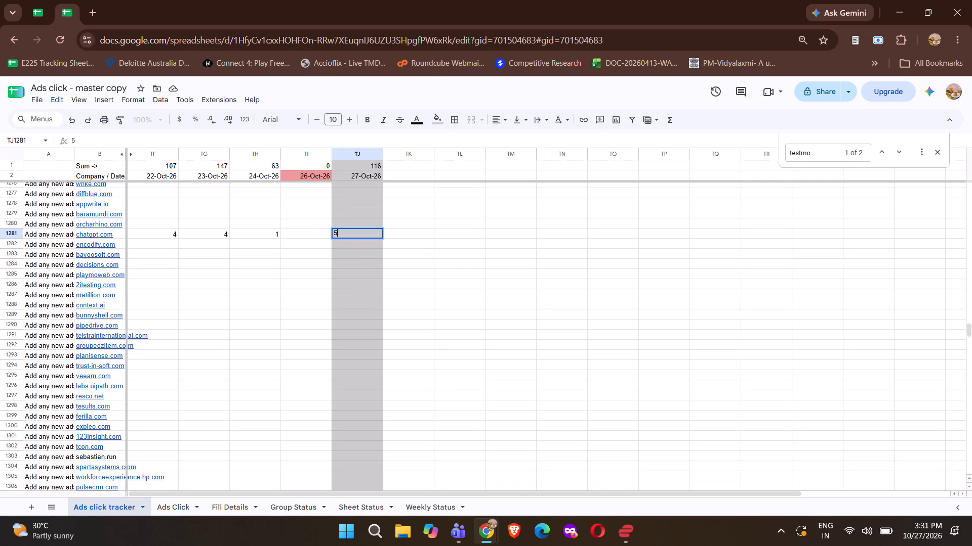
pyautogui.press('Return')
# Set the 27-Oct-26 value to 2 for xbow.com in the Ads click tracker.
pyautogui.scroll(-5, 342, 235)
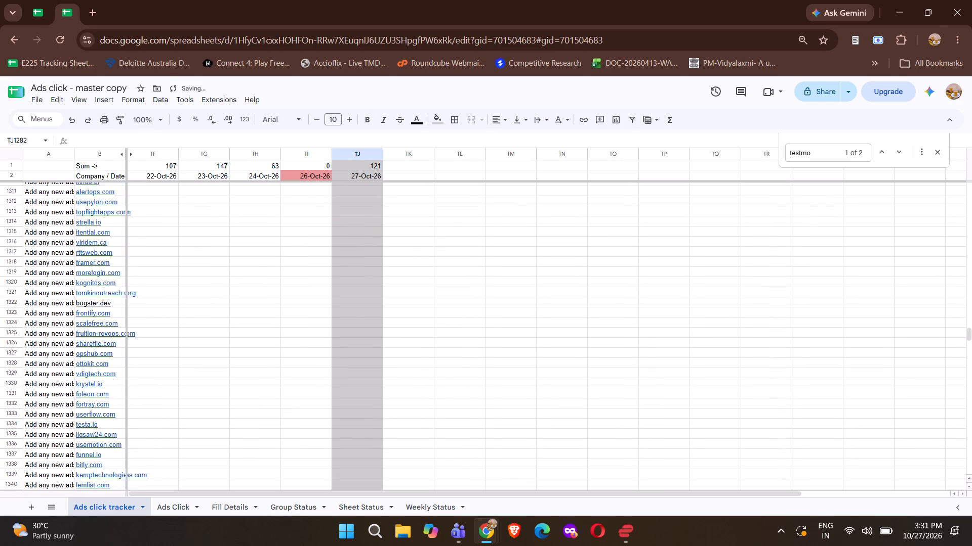
pyautogui.scroll(-5, 342, 235)
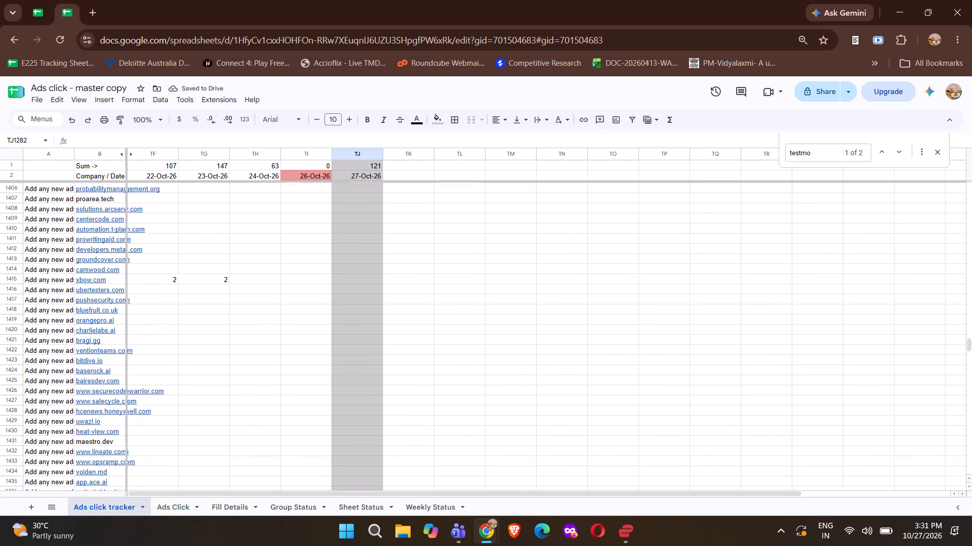
pyautogui.click(369, 275)
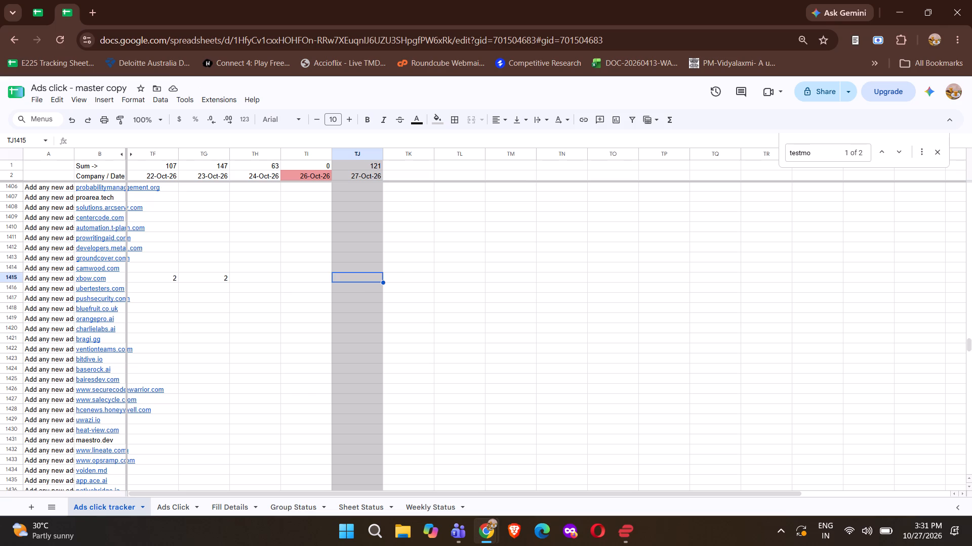
pyautogui.press('2')
pyautogui.press('Return')
# Set the 27-Oct-26 value to 3 for appetize.io in the Ads click tracker.
pyautogui.scroll(-6, 369, 275)
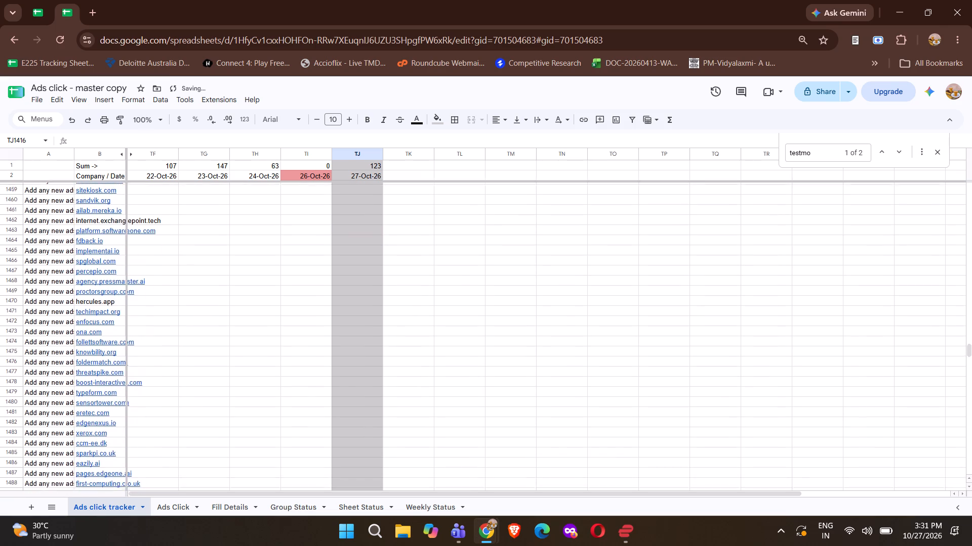
pyautogui.scroll(-6, 369, 275)
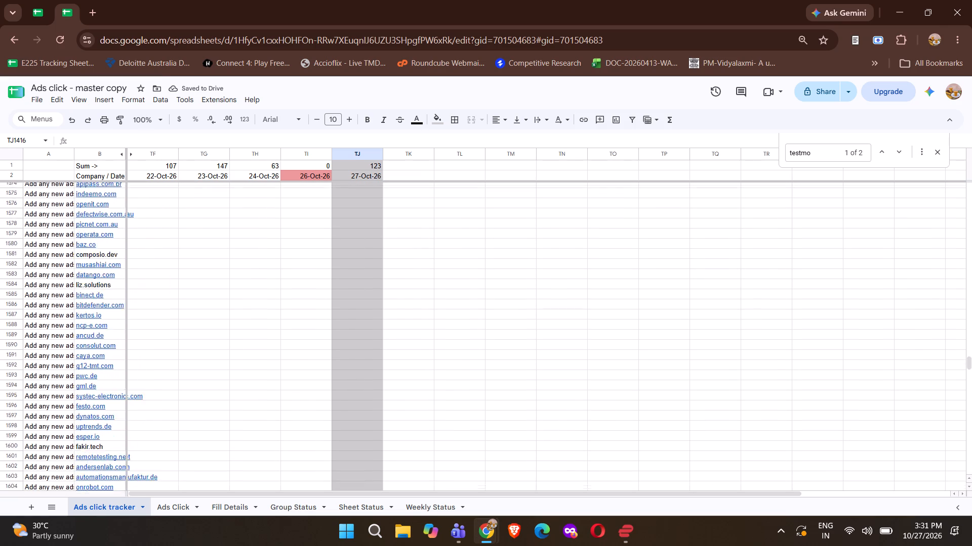
pyautogui.scroll(-4, 369, 275)
pyautogui.scroll(2, 369, 275)
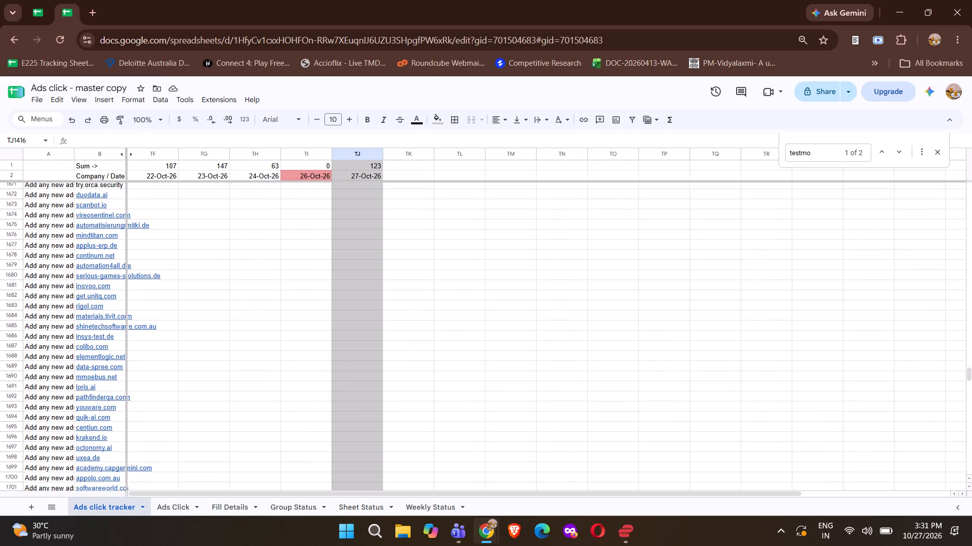
pyautogui.hscroll(1, 369, 275)
pyautogui.scroll(-6, 369, 275)
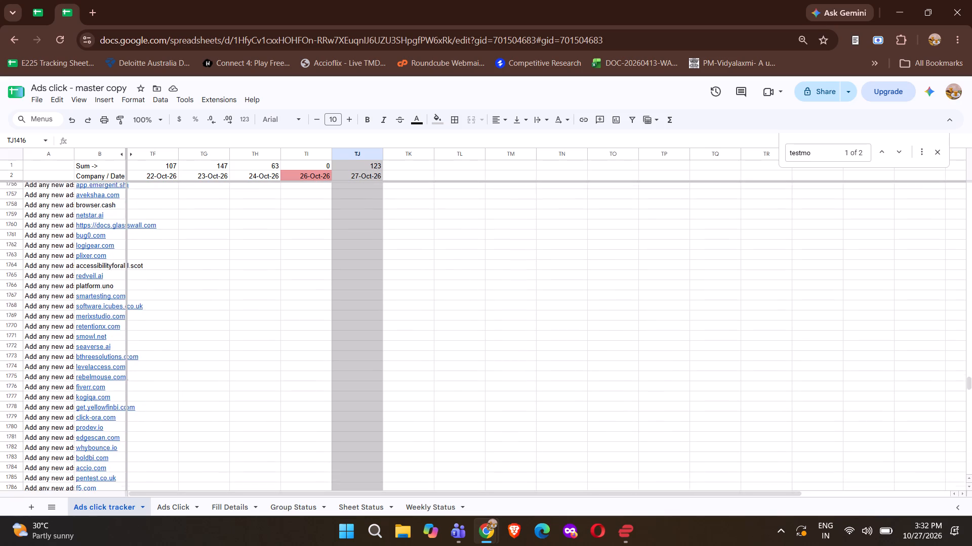
pyautogui.scroll(-7, 369, 275)
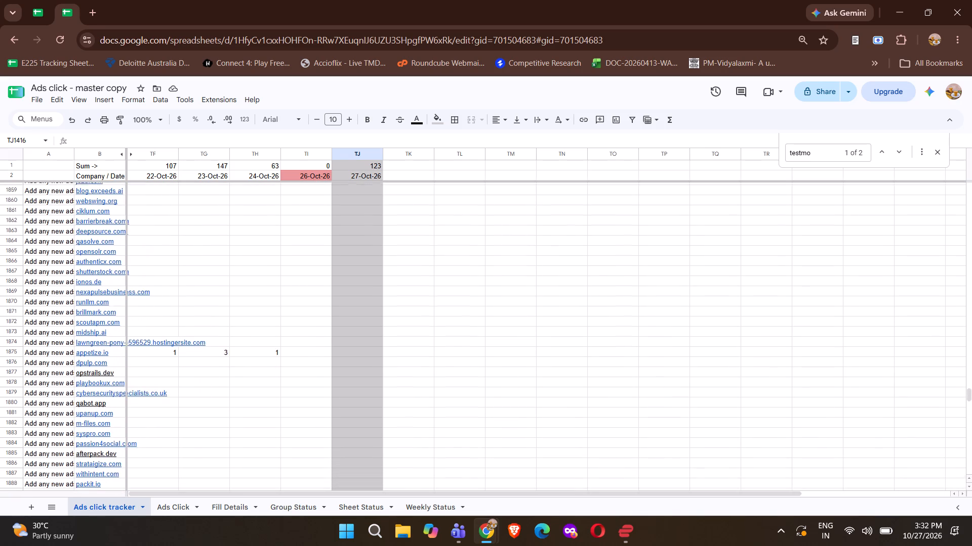
pyautogui.scroll(-1, 369, 275)
pyautogui.click(346, 309)
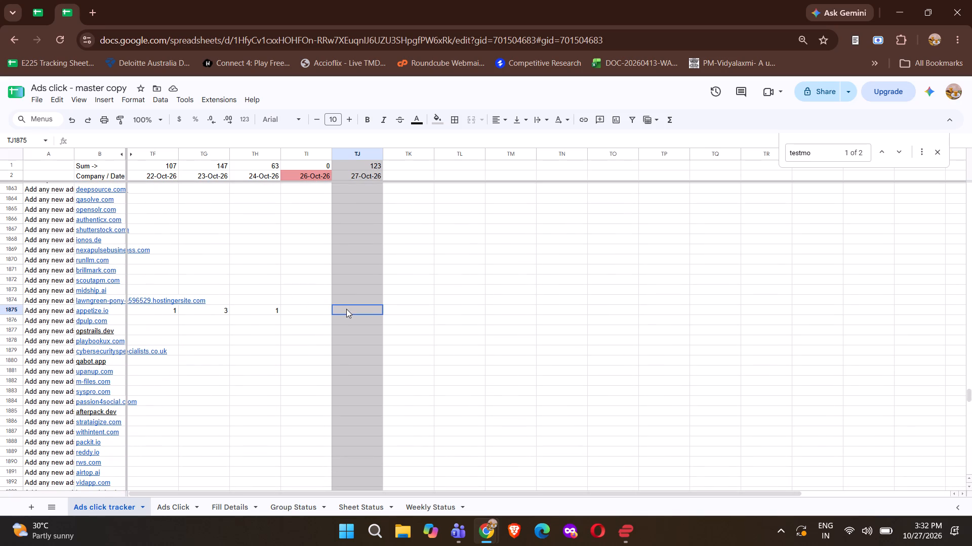
pyautogui.press('3')
pyautogui.press('Return')
# Set the 27-Oct-26 value to 2 for parallel.ai in the Ads click tracker.
pyautogui.scroll(-5, 346, 309)
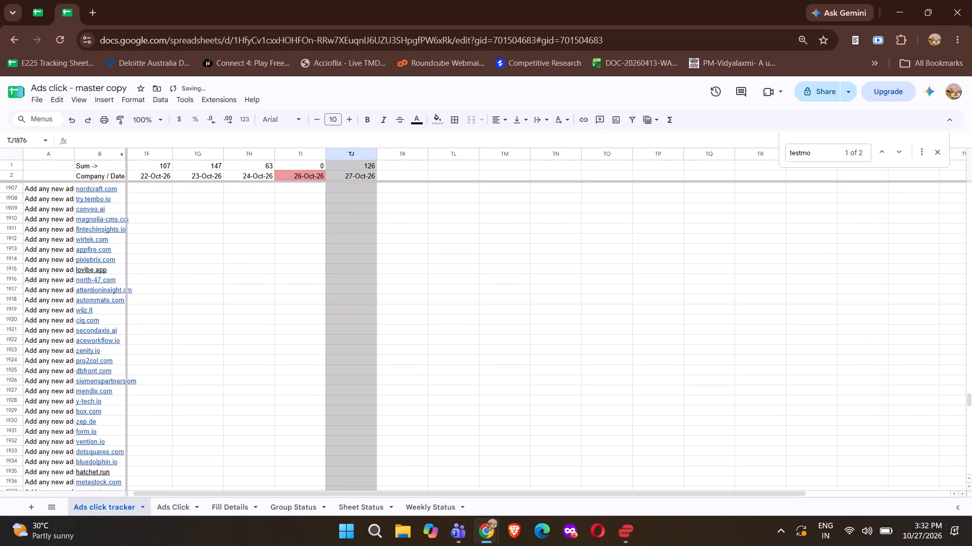
pyautogui.scroll(-6, 346, 309)
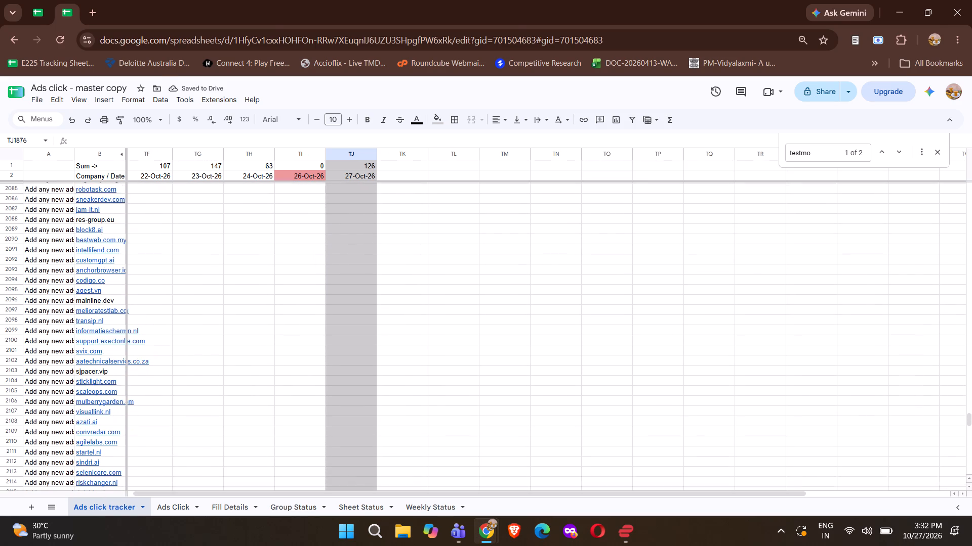
pyautogui.scroll(-4, 346, 309)
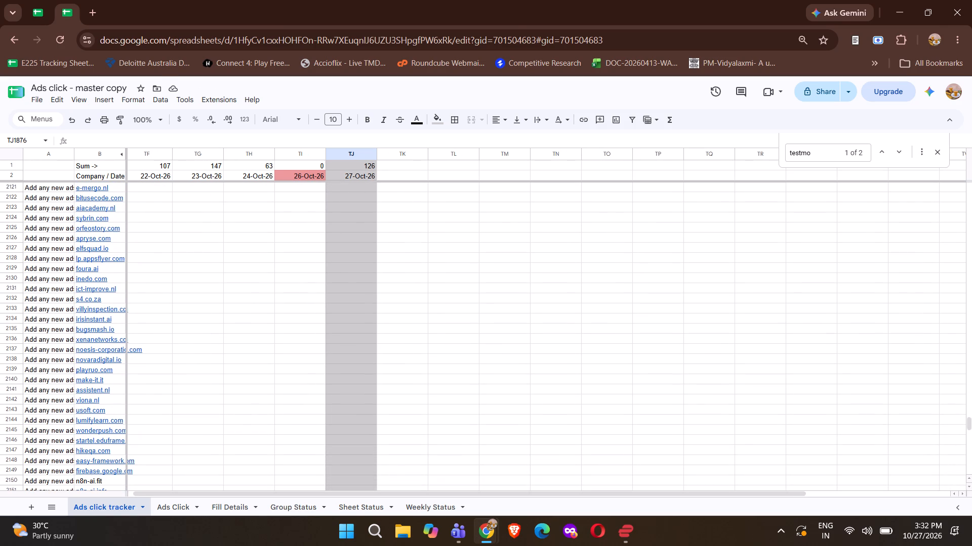
pyautogui.scroll(-6, 346, 309)
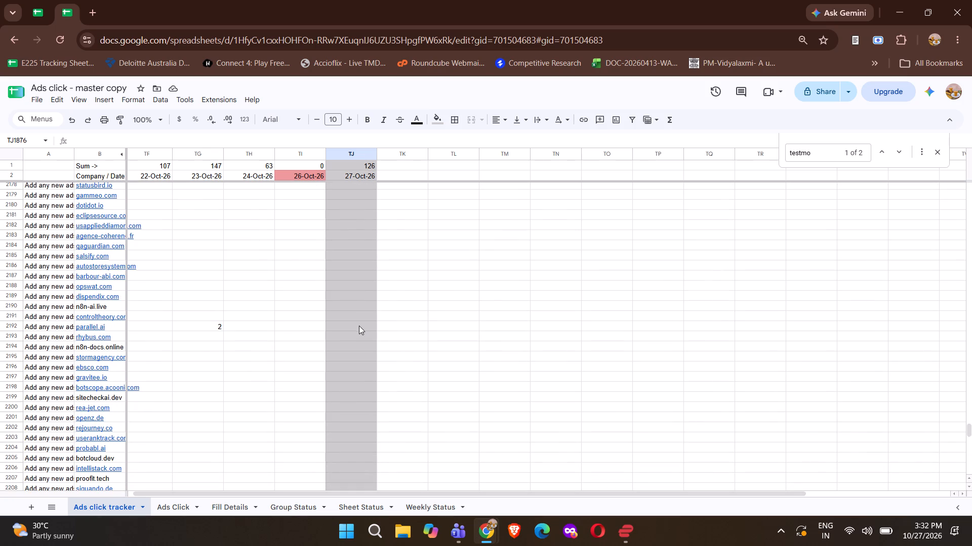
pyautogui.click(357, 325)
pyautogui.press('2')
pyautogui.press('Return')
# Set the 27-Oct-26 value to 3 for kaizo.com in the Ads click tracker.
pyautogui.scroll(-2, 357, 325)
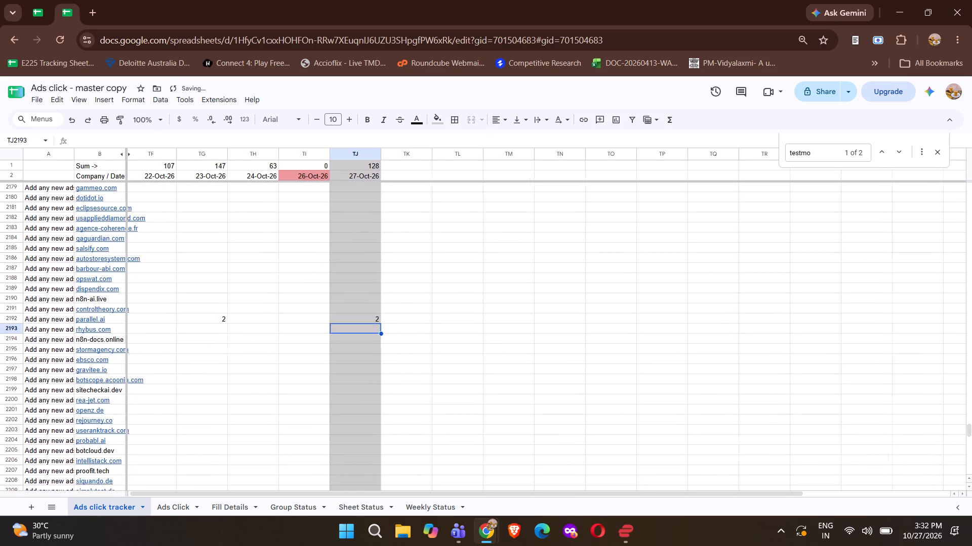
pyautogui.scroll(-12, 357, 325)
pyautogui.scroll(4, 357, 325)
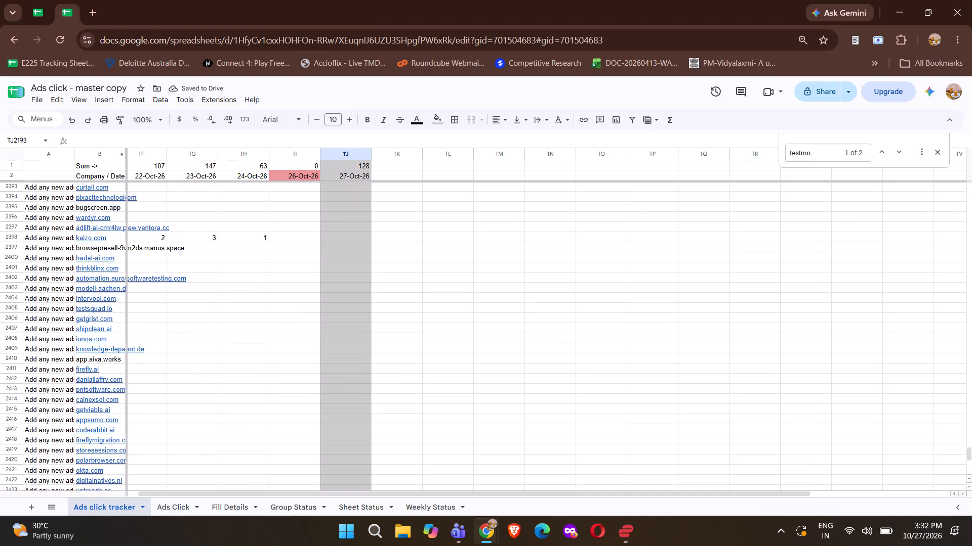
pyautogui.click(332, 243)
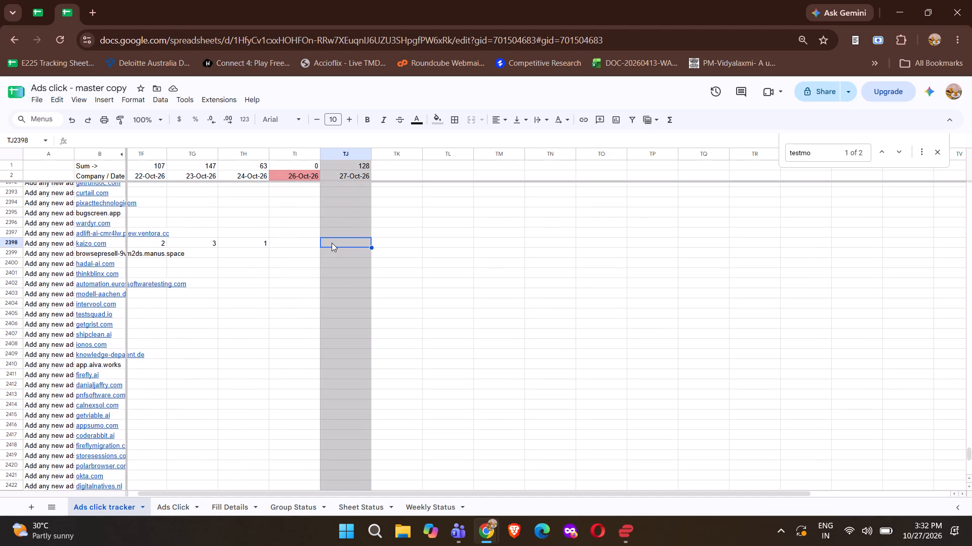
pyautogui.press('3')
pyautogui.press('Return')
# Set the 27-Oct-26 values to 2 for qameta.io and 1 for rabbitqa.com near the end of the company list.
pyautogui.scroll(-5, 332, 243)
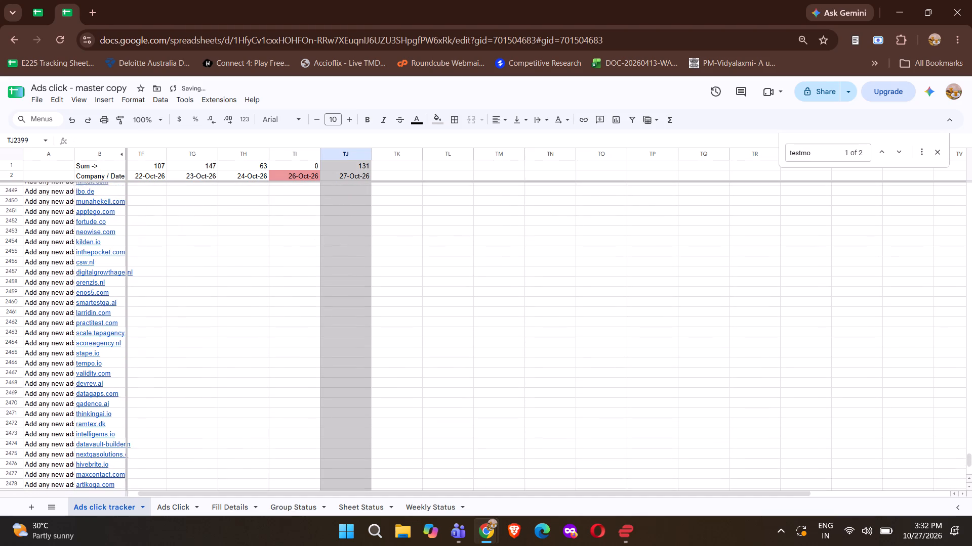
pyautogui.scroll(-3, 332, 243)
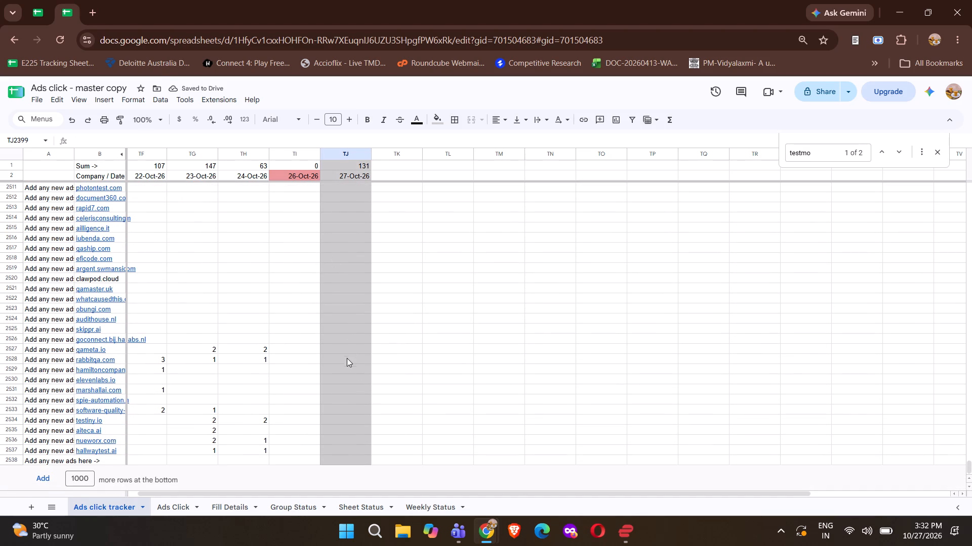
pyautogui.click(341, 351)
pyautogui.press('2')
pyautogui.press('Return')
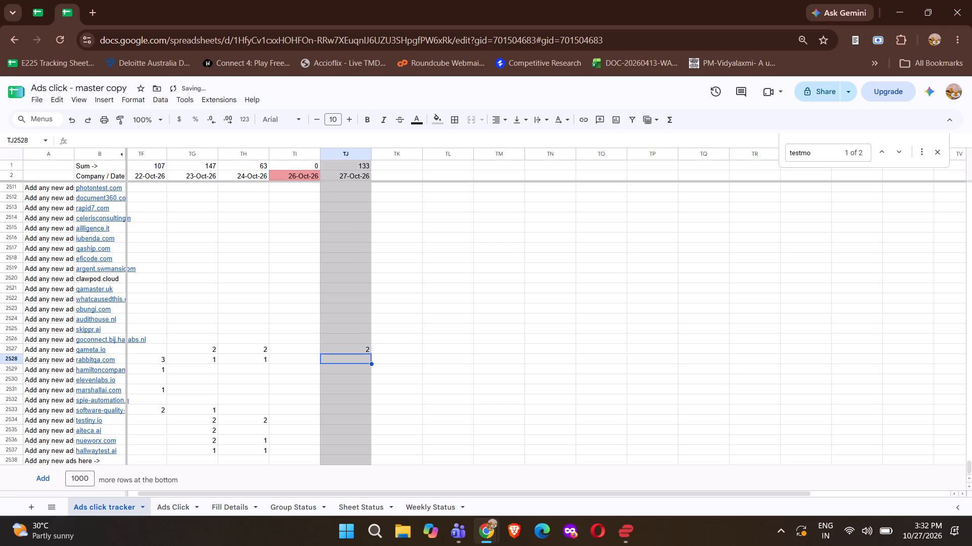
pyautogui.press('1')
pyautogui.press('Return')
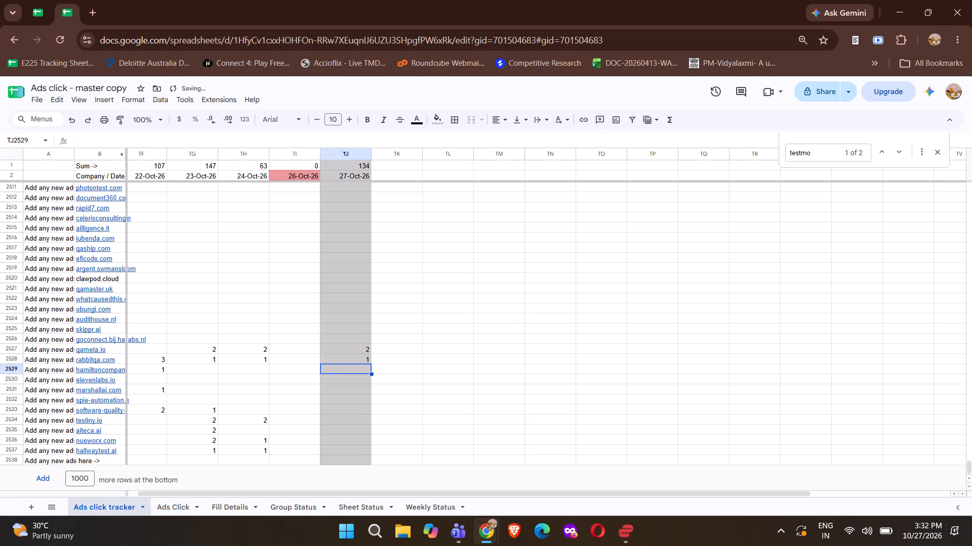
# Set the 27-Oct-26 values to 2 for both testiny.io and nueworx.com near the end of the company list.
pyautogui.click(347, 420)
pyautogui.press('2')
pyautogui.press('Return')
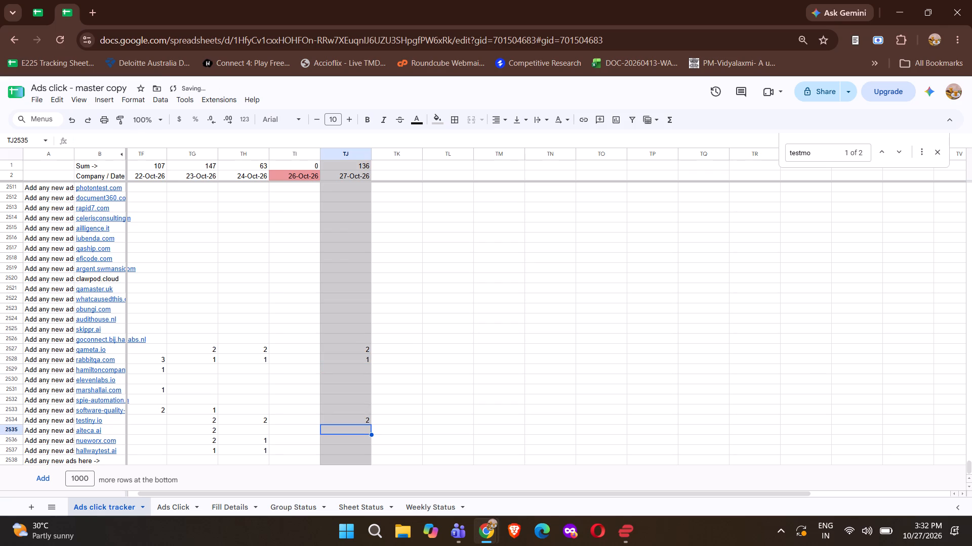
pyautogui.press('Down')
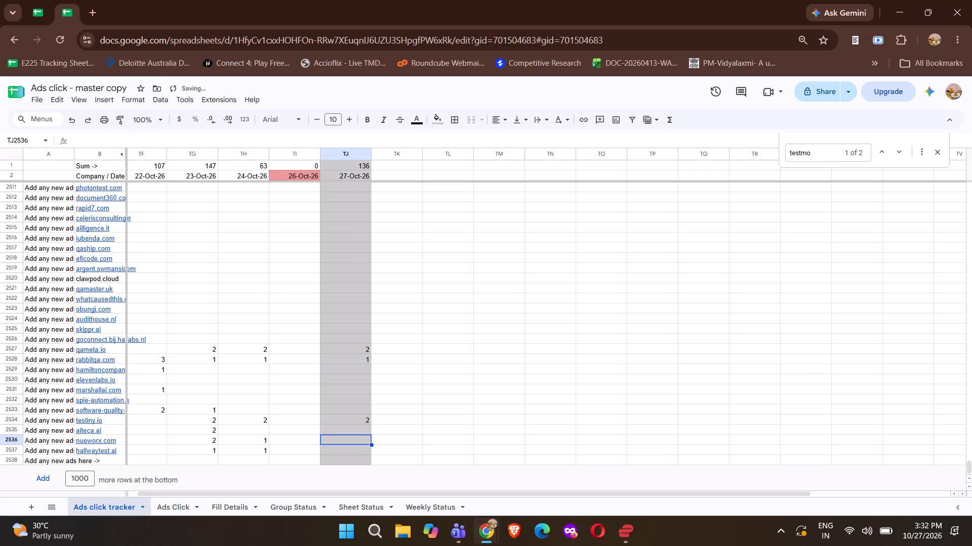